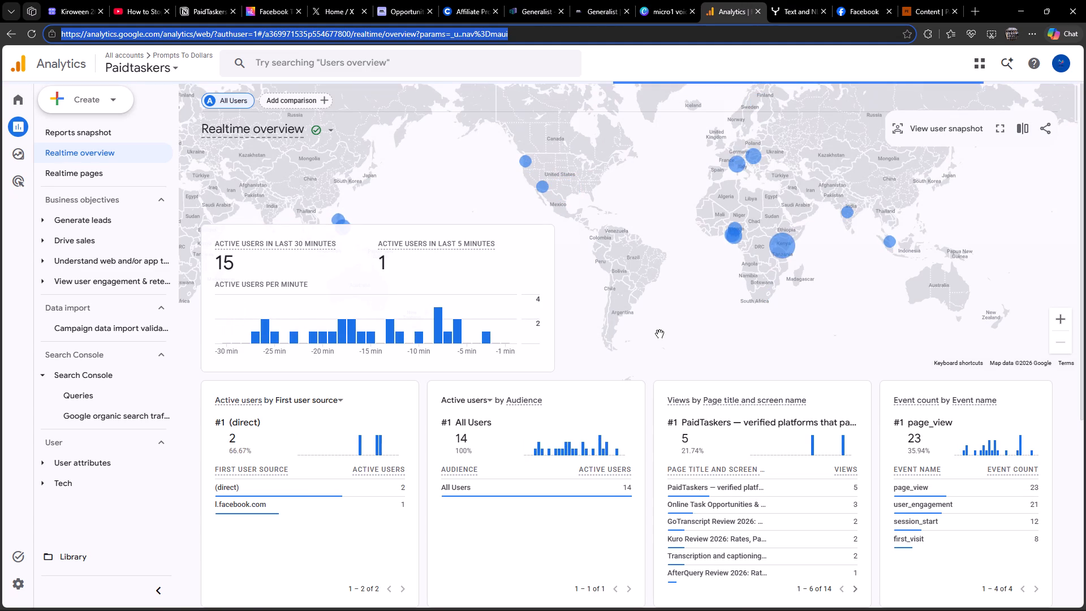
Return from Google Analytics to the PaidTaskers Editorial studio and open the Opportunities list.
{"action": "left_click", "coordinate": [894, 0]}
{"action": "left_click", "coordinate": [903, 0]}
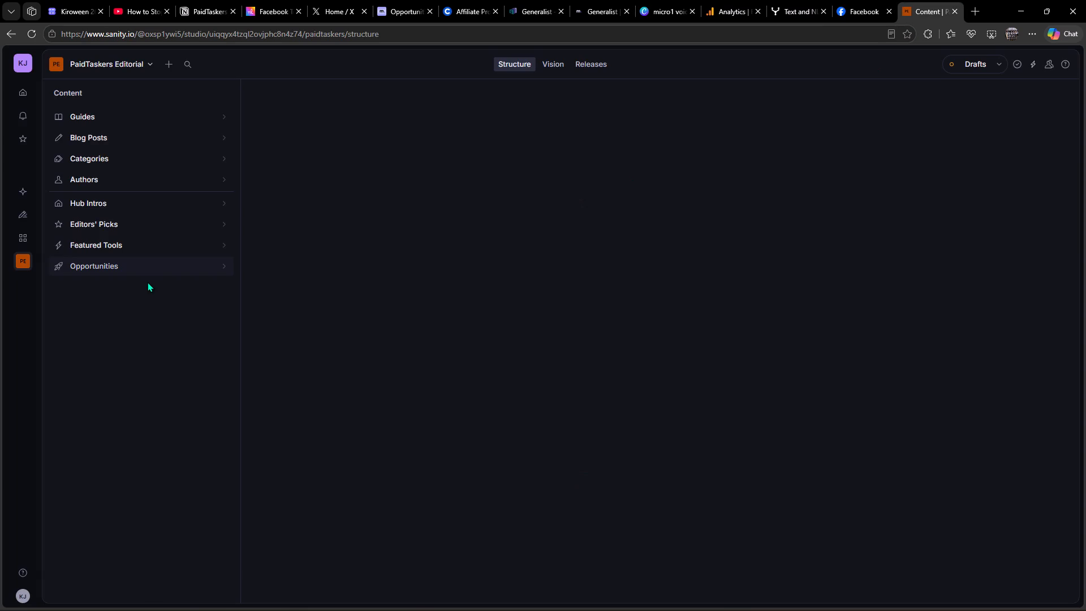
{"action": "left_click", "coordinate": [147, 282]}
{"action": "left_click", "coordinate": [151, 272]}
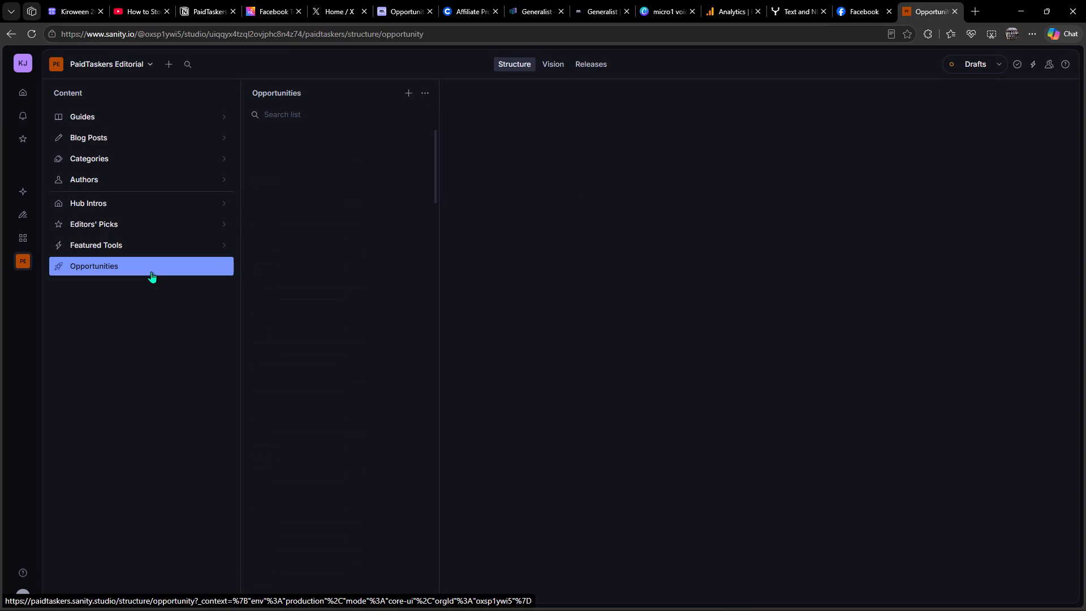
Snap the Sanity Studio browser window to the right half of the screen, beside the Batch-31-1-Opportunity-entry-micro1 Word document.
{"action": "key", "text": "super+Right"}
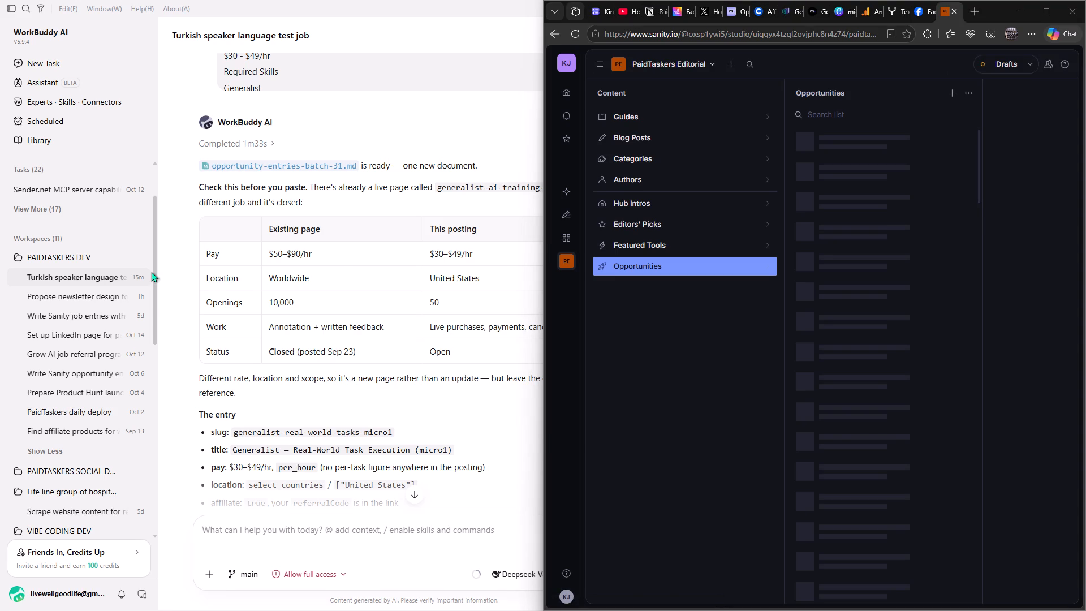
{"action": "left_click", "coordinate": [422, 498]}
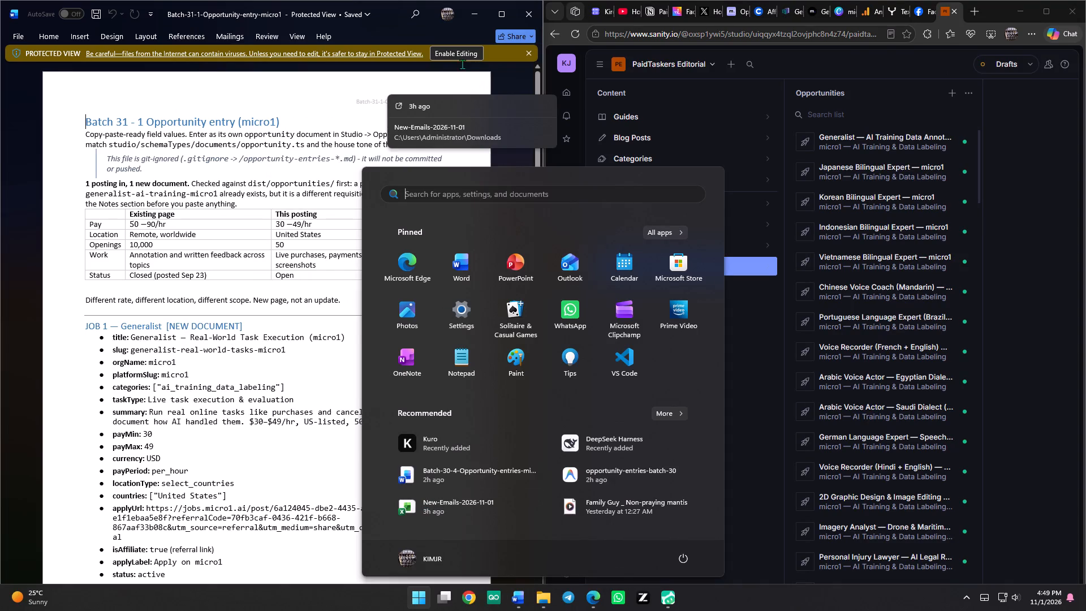
Enable editing on the protected Batch-31-1-Opportunity-entry-micro1 document.
{"action": "left_click", "coordinate": [465, 55]}
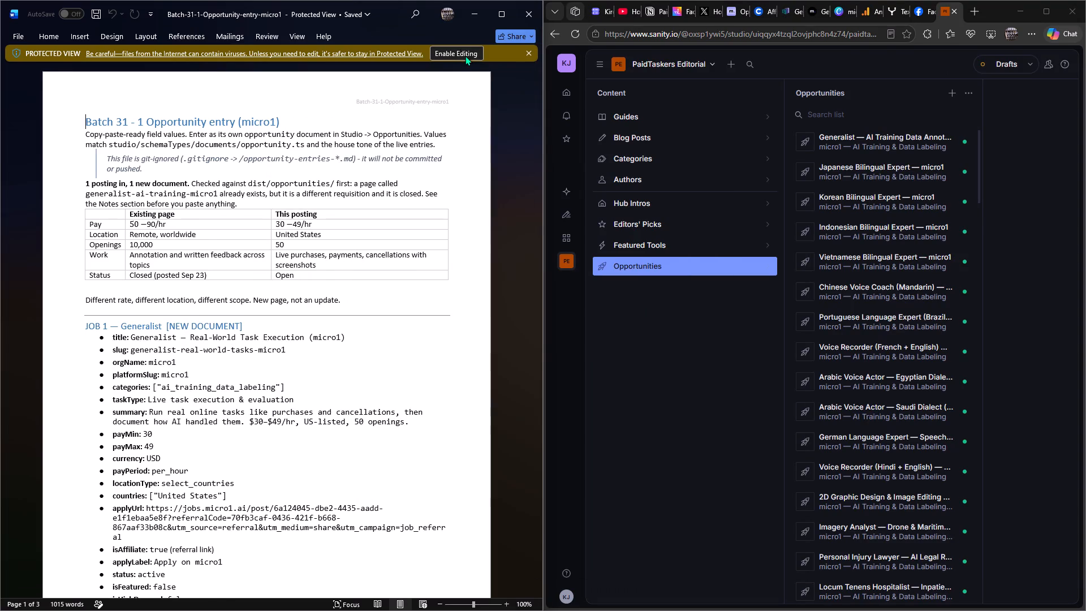
Create a new opportunity document in the Sanity Studio's Opportunities list.
{"action": "left_click", "coordinate": [948, 98]}
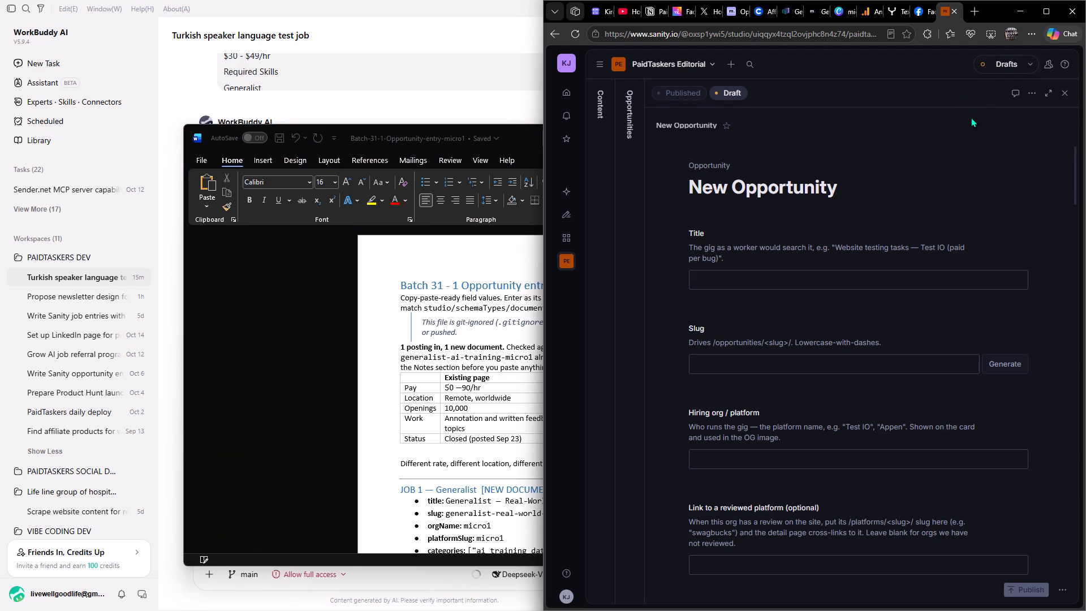
{"action": "left_click", "coordinate": [956, 139]}
Bring the Word entry document forward and place it side by side with the new opportunity form.
{"action": "left_click", "coordinate": [317, 328]}
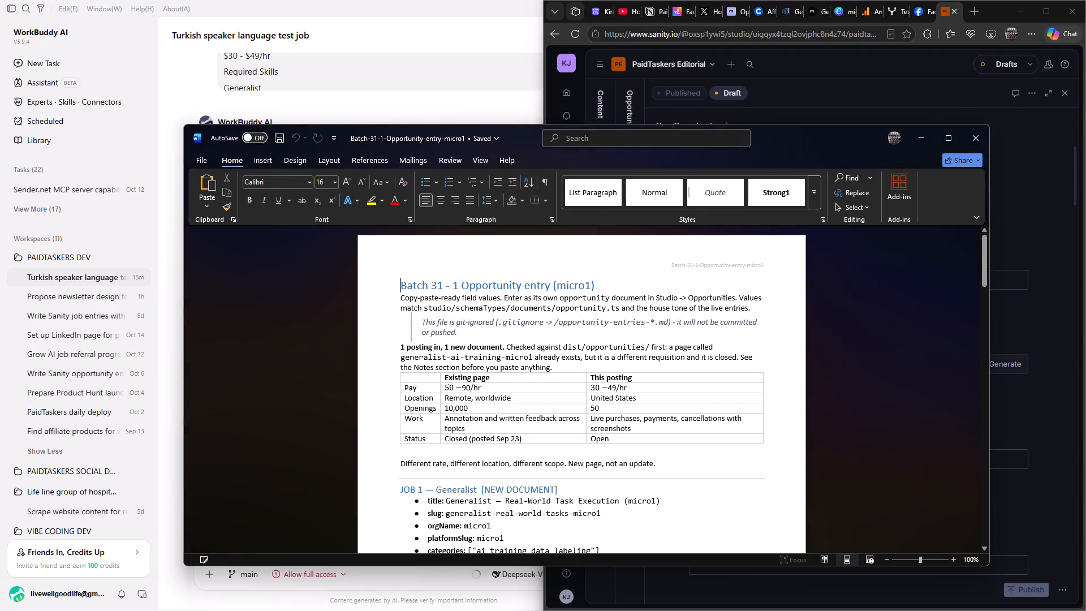
{"action": "key", "text": "super+Left"}
Copy the JOB 1 title "Generalist — Real-World Task Execution (micro1)" from the entry document into the opportunity's Title.
{"action": "scroll", "coordinate": [314, 325], "scroll_direction": "down", "scroll_amount": 8}
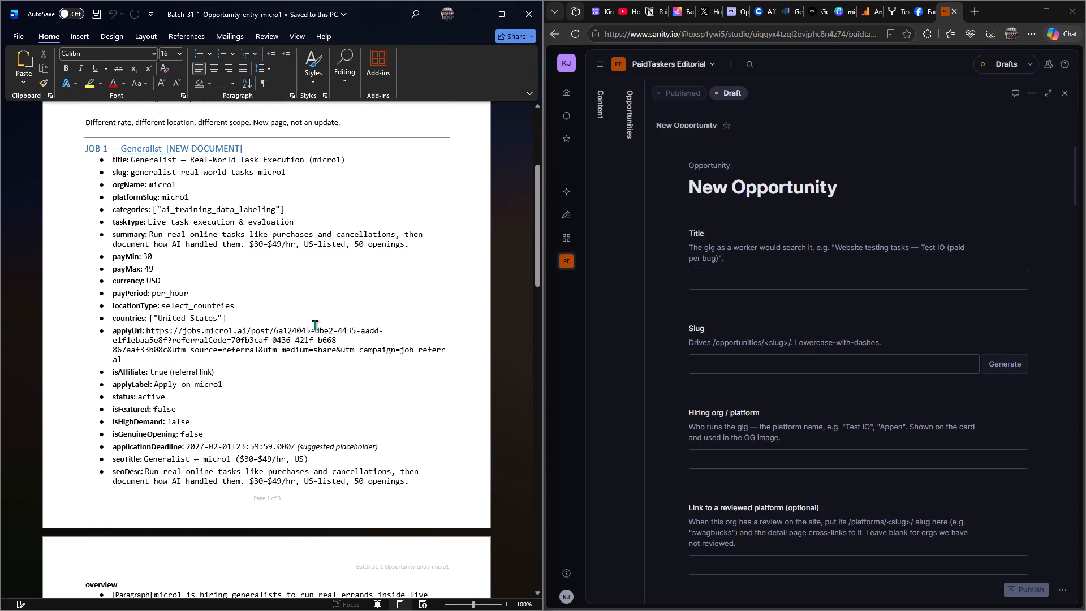
{"action": "left_click", "coordinate": [725, 277]}
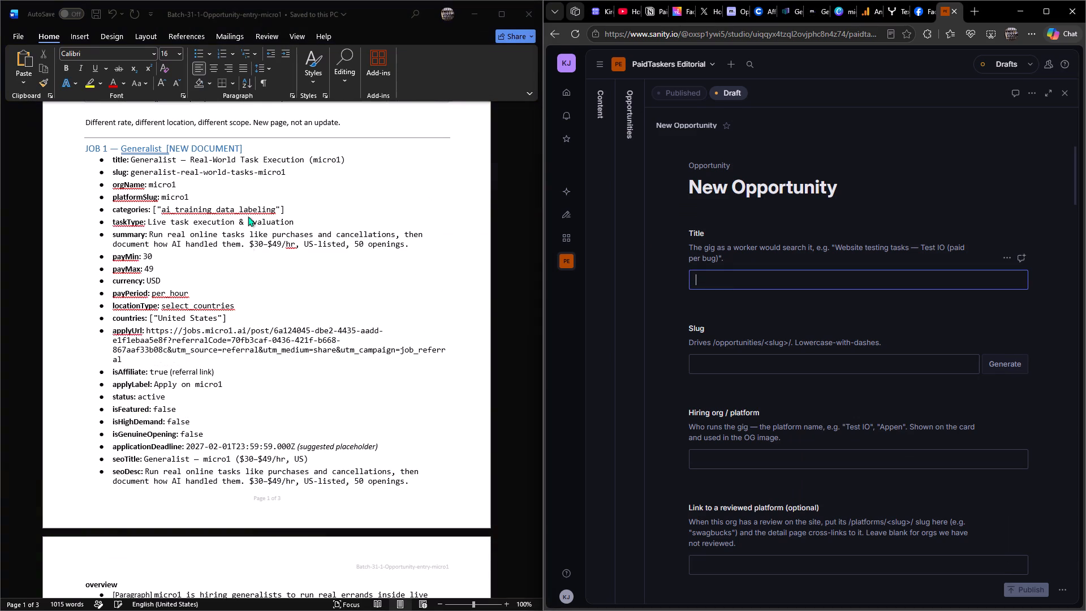
{"action": "left_click", "coordinate": [281, 169]}
{"action": "left_click_drag", "start_coordinate": [346, 160], "coordinate": [135, 161]}
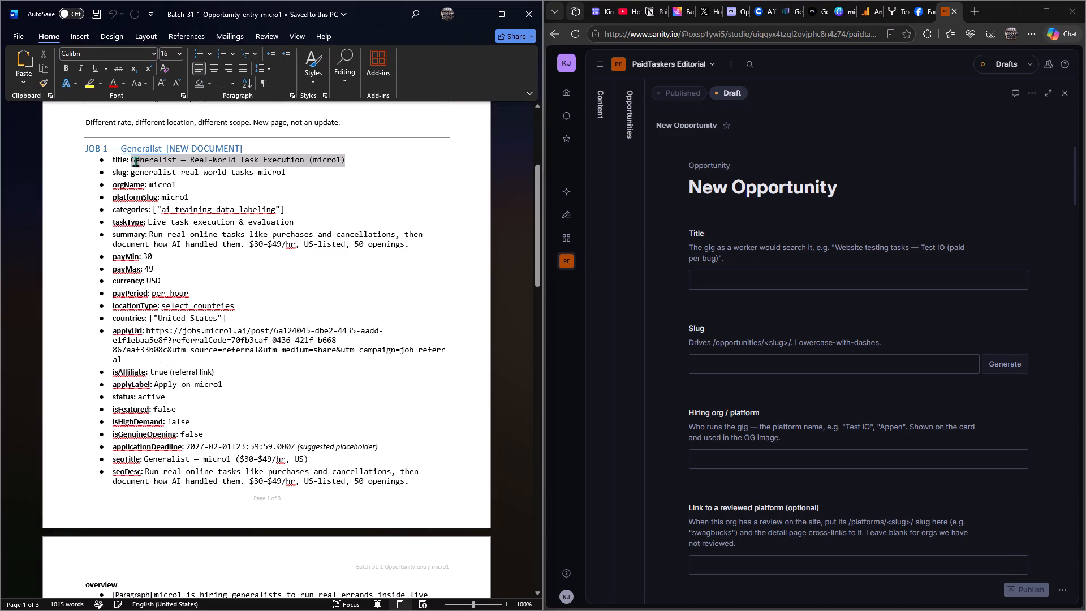
{"action": "key", "text": "ctrl+c"}
{"action": "left_click", "coordinate": [778, 288]}
{"action": "key", "text": "ctrl+v"}
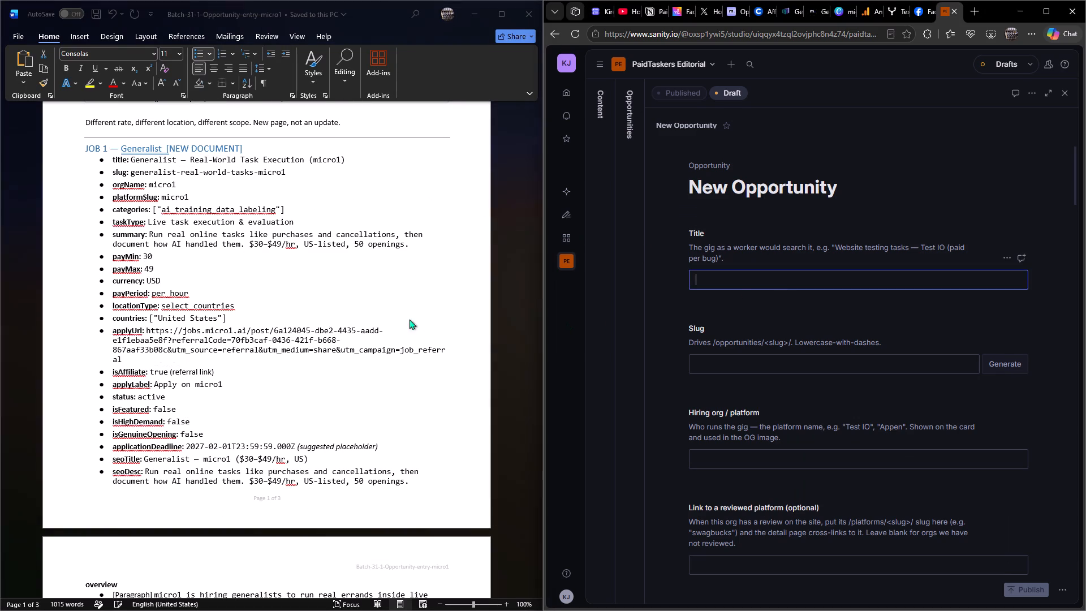
{"action": "left_click", "coordinate": [759, 282]}
{"action": "key", "text": "ctrl+v"}
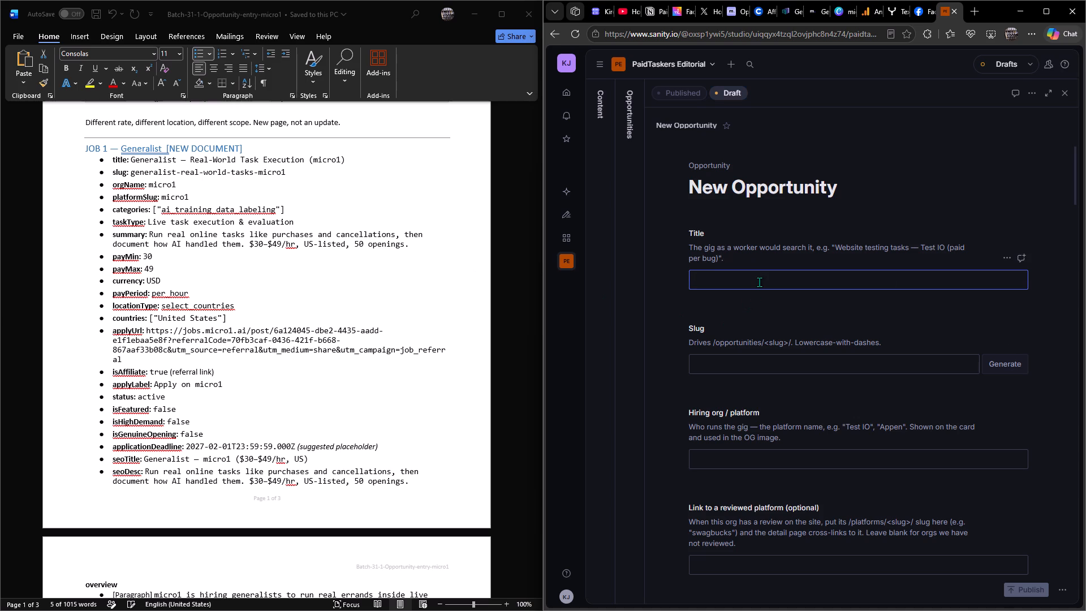
Copy the slug generalist-real-world-tasks-micro1 from the entry document into the opportunity's Slug.
{"action": "left_click", "coordinate": [234, 186]}
{"action": "left_click_drag", "start_coordinate": [300, 175], "coordinate": [197, 176]}
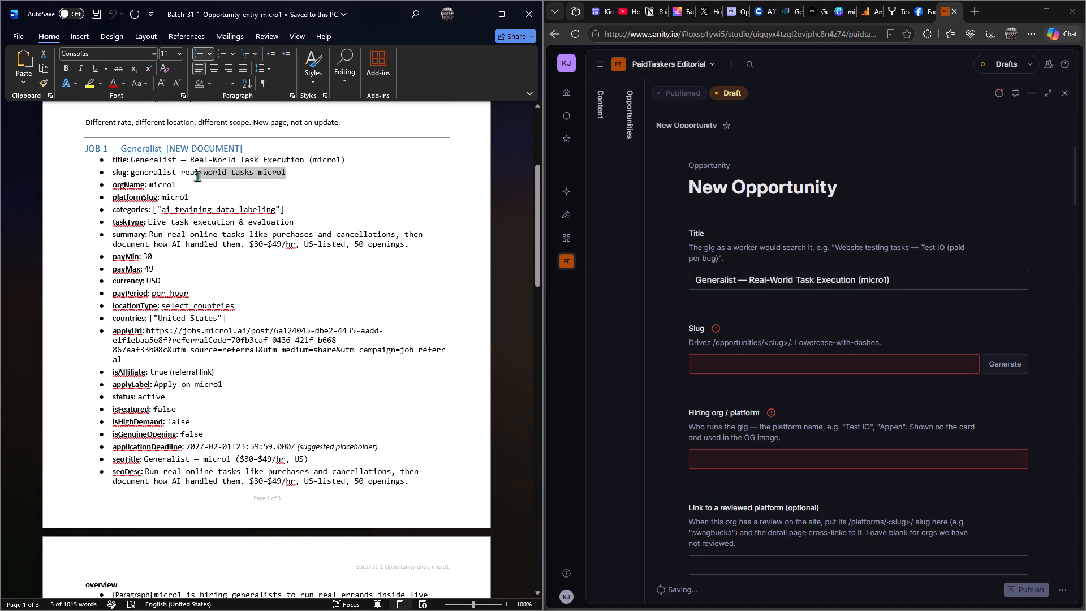
{"action": "left_click_drag", "start_coordinate": [197, 176], "coordinate": [156, 176]}
{"action": "key", "text": "ctrl+c"}
{"action": "left_click", "coordinate": [815, 391]}
{"action": "key", "text": "ctrl+v"}
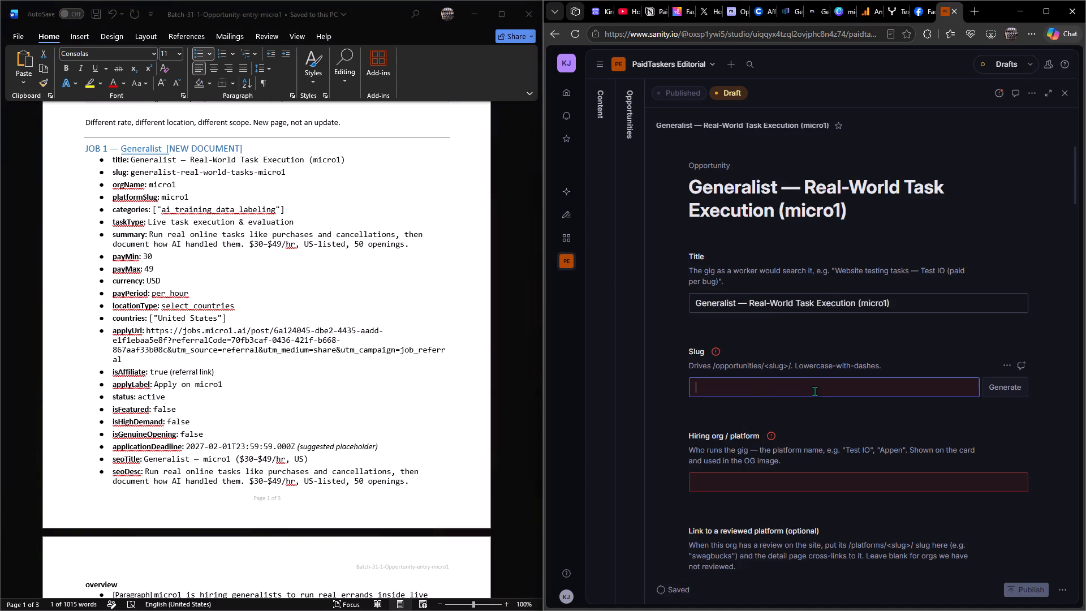
Copy micro1 from the entry document's orgName into both the Hiring org / platform and the reviewed platform link.
{"action": "scroll", "coordinate": [815, 391], "scroll_direction": "down", "scroll_amount": 3}
{"action": "left_click", "coordinate": [844, 313]}
{"action": "left_click", "coordinate": [262, 223]}
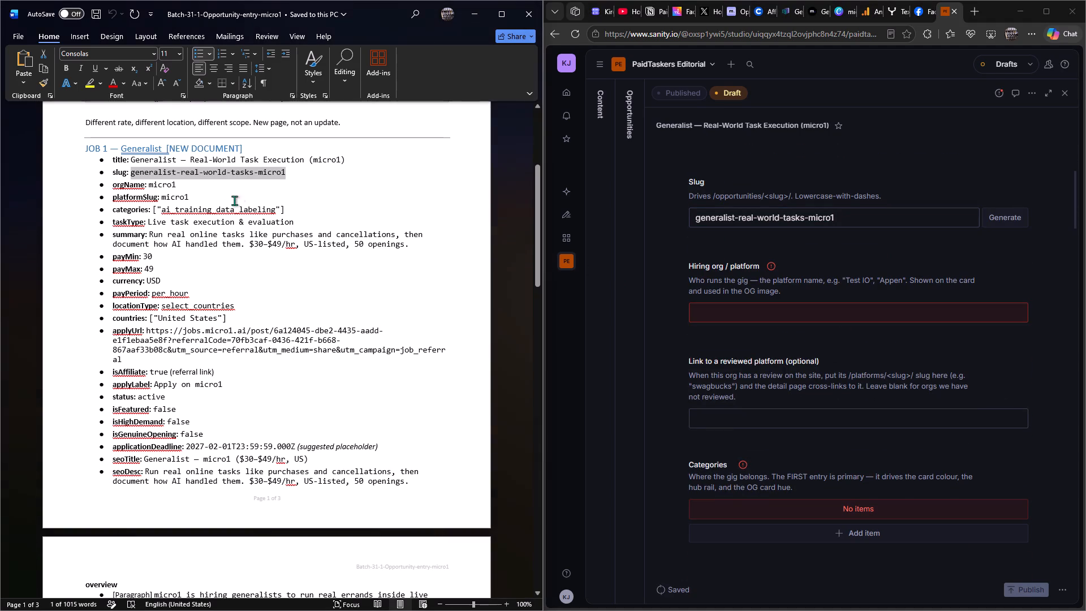
{"action": "left_click_drag", "start_coordinate": [204, 186], "coordinate": [148, 186]}
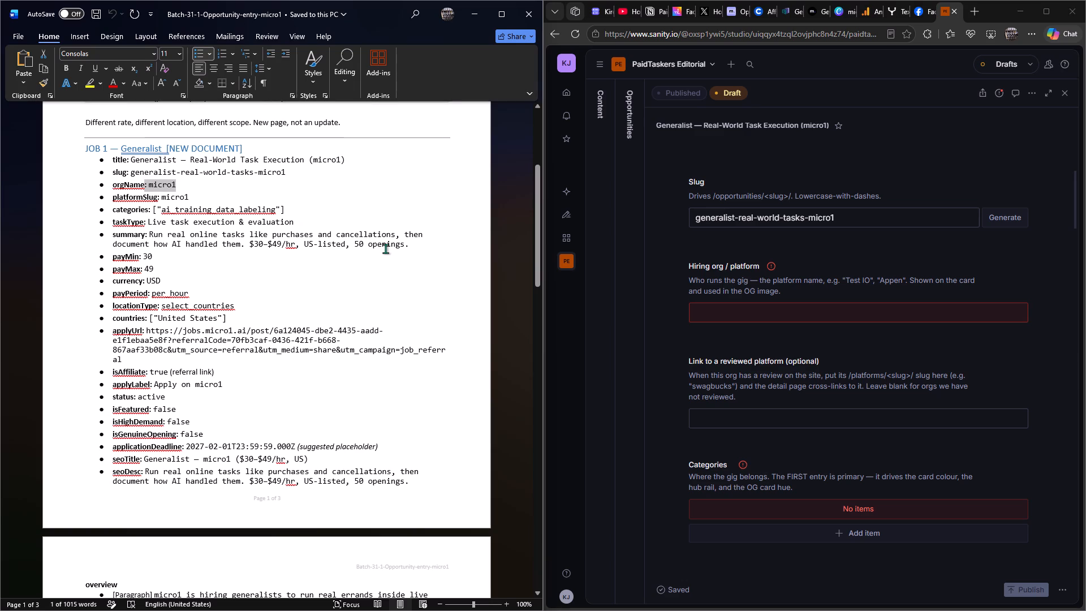
{"action": "key", "text": "shift+Right"}
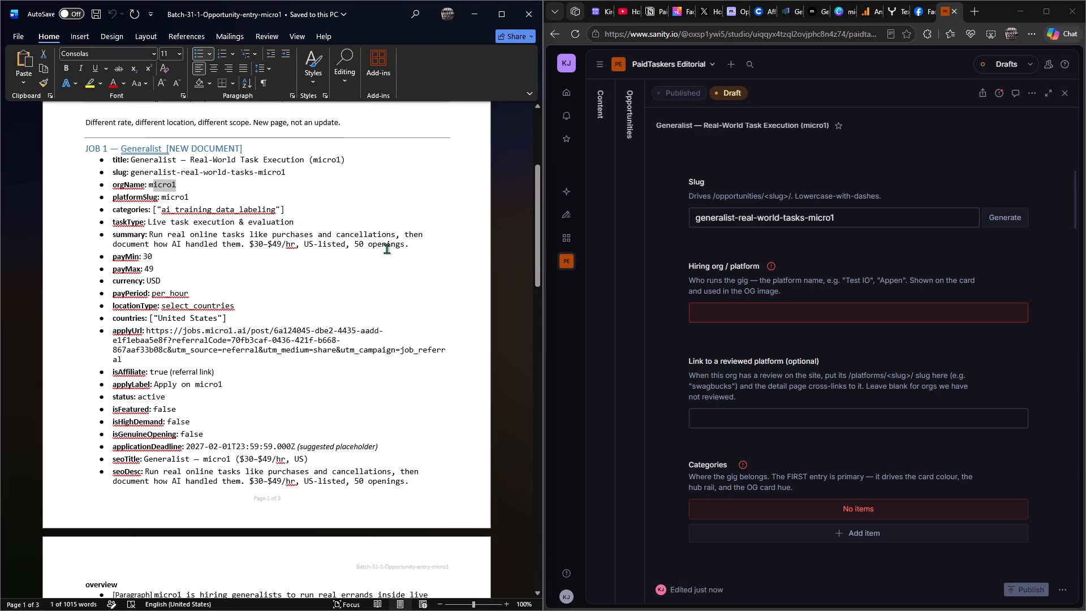
{"action": "key", "text": "shift+Left"}
{"action": "key", "text": "ctrl+c"}
{"action": "left_click", "coordinate": [847, 316]}
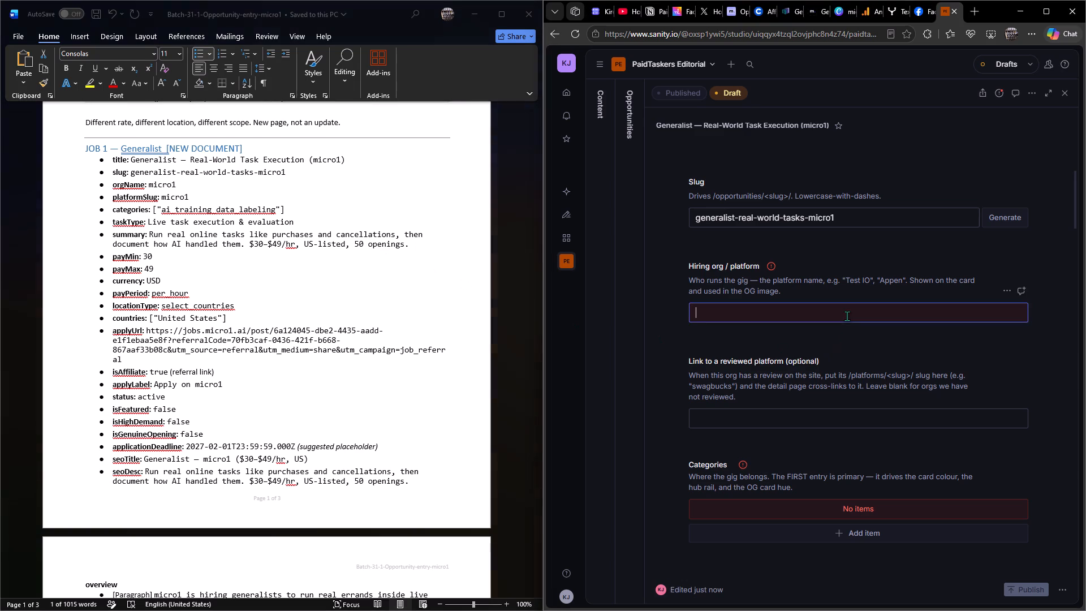
{"action": "key", "text": "ctrl+v"}
{"action": "scroll", "coordinate": [843, 326], "scroll_direction": "down", "scroll_amount": 2}
{"action": "left_click", "coordinate": [846, 309]}
{"action": "key", "text": "ctrl+v"}
Add AI Training & Data Labeling as the opportunity's category.
{"action": "scroll", "coordinate": [824, 354], "scroll_direction": "down", "scroll_amount": 2}
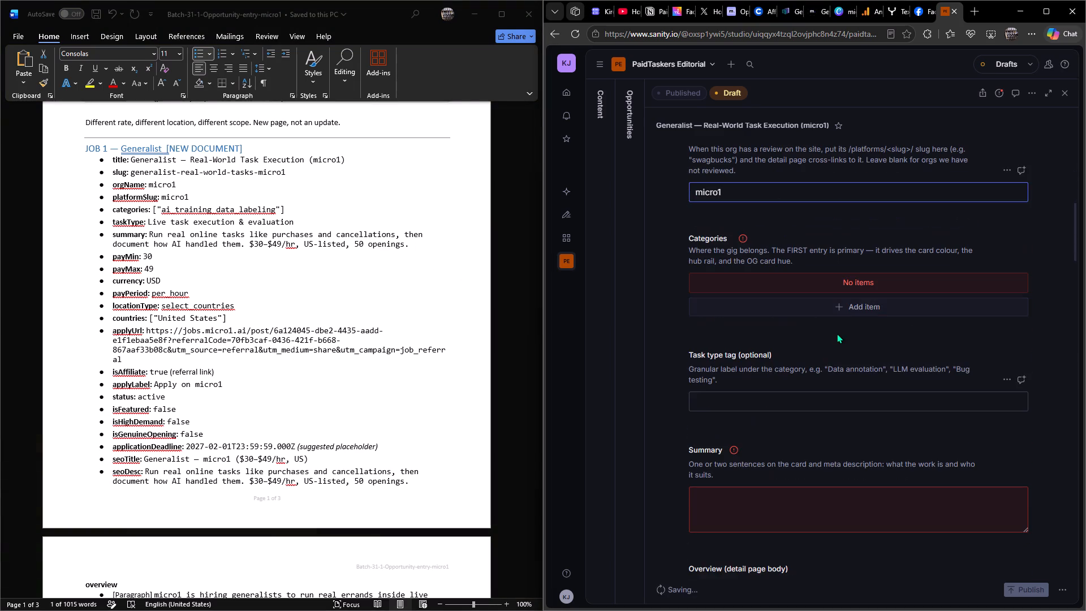
{"action": "left_click", "coordinate": [848, 310]}
{"action": "left_click", "coordinate": [854, 298]}
{"action": "left_click", "coordinate": [844, 332]}
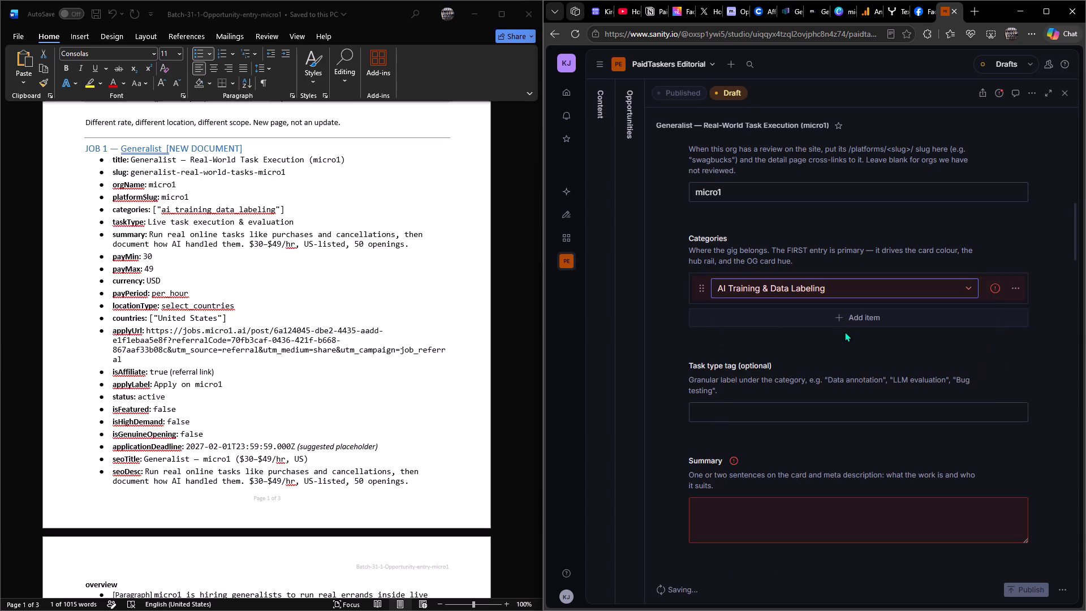
{"action": "left_click", "coordinate": [674, 265]}
Copy the taskType "Live task execution & evaluation" from the entry document into the Task type tag.
{"action": "scroll", "coordinate": [674, 265], "scroll_direction": "down", "scroll_amount": 4}
{"action": "scroll", "coordinate": [723, 257], "scroll_direction": "up", "scroll_amount": 2}
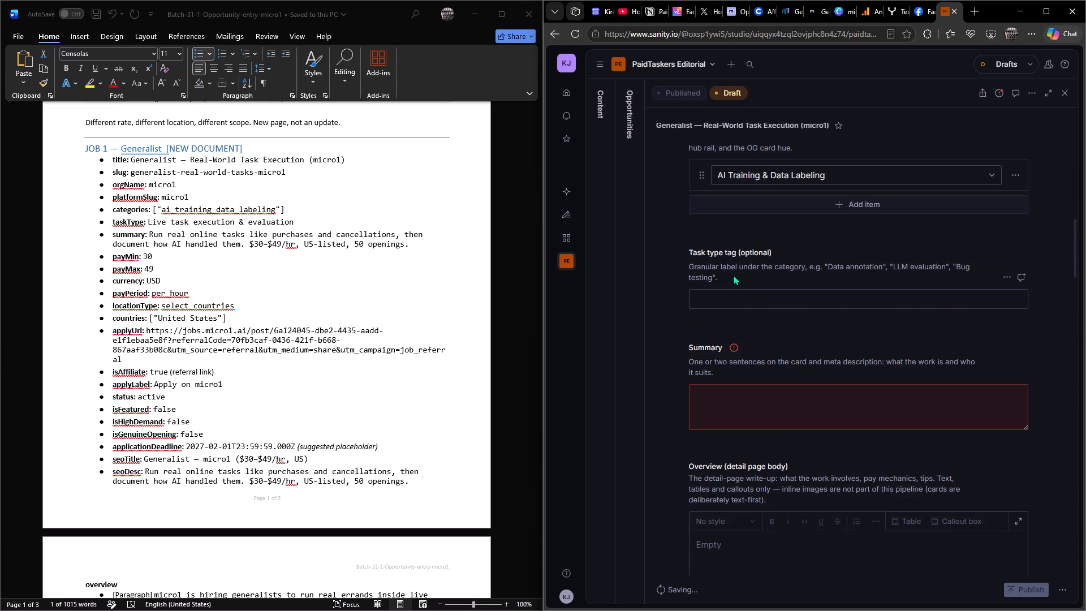
{"action": "left_click", "coordinate": [733, 291]}
{"action": "left_click", "coordinate": [237, 262]}
{"action": "left_click_drag", "start_coordinate": [311, 223], "coordinate": [180, 227]}
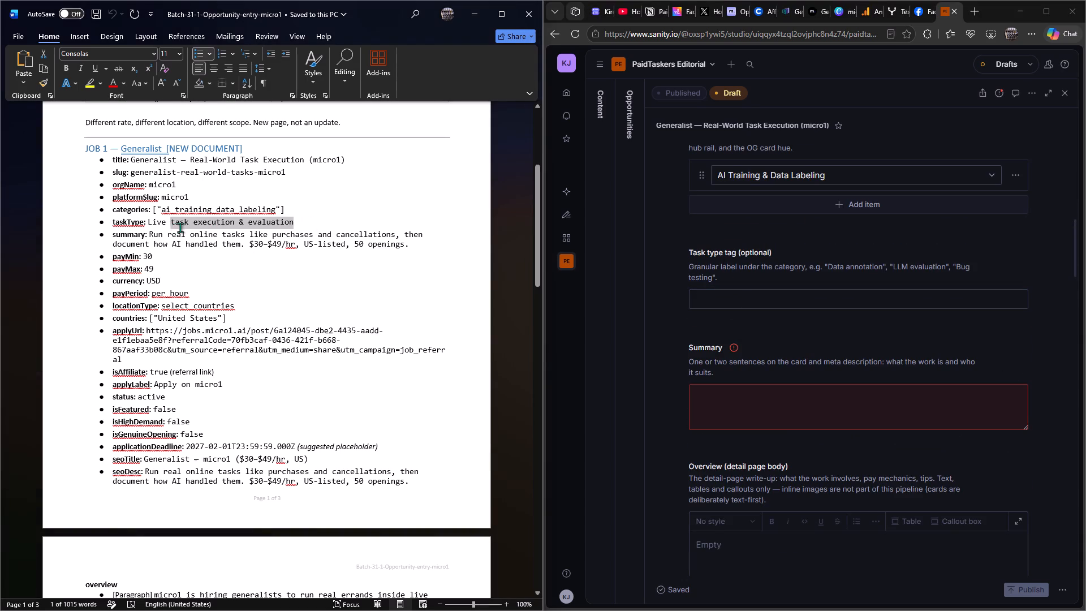
{"action": "left_click_drag", "start_coordinate": [180, 227], "coordinate": [166, 227]}
{"action": "key", "text": "ctrl+c"}
{"action": "left_click", "coordinate": [831, 292]}
{"action": "key", "text": "ctrl+v"}
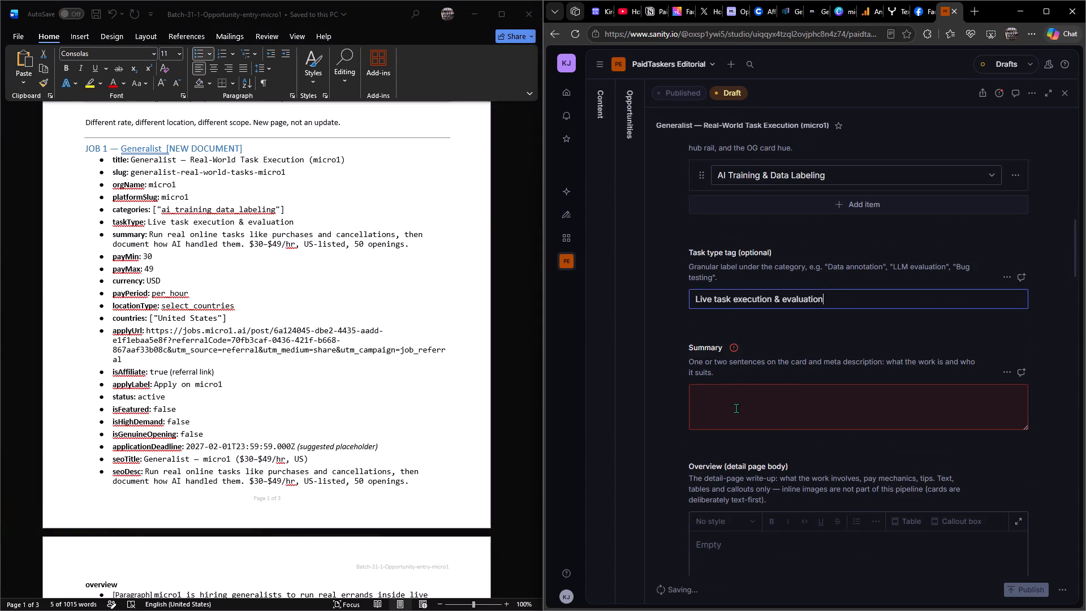
Copy the entry document's full summary, from "Run real online tasks" through "50 openings.", into the opportunity's Summary.
{"action": "left_click", "coordinate": [736, 408]}
{"action": "left_click", "coordinate": [341, 363]}
{"action": "left_click_drag", "start_coordinate": [410, 244], "coordinate": [203, 242]}
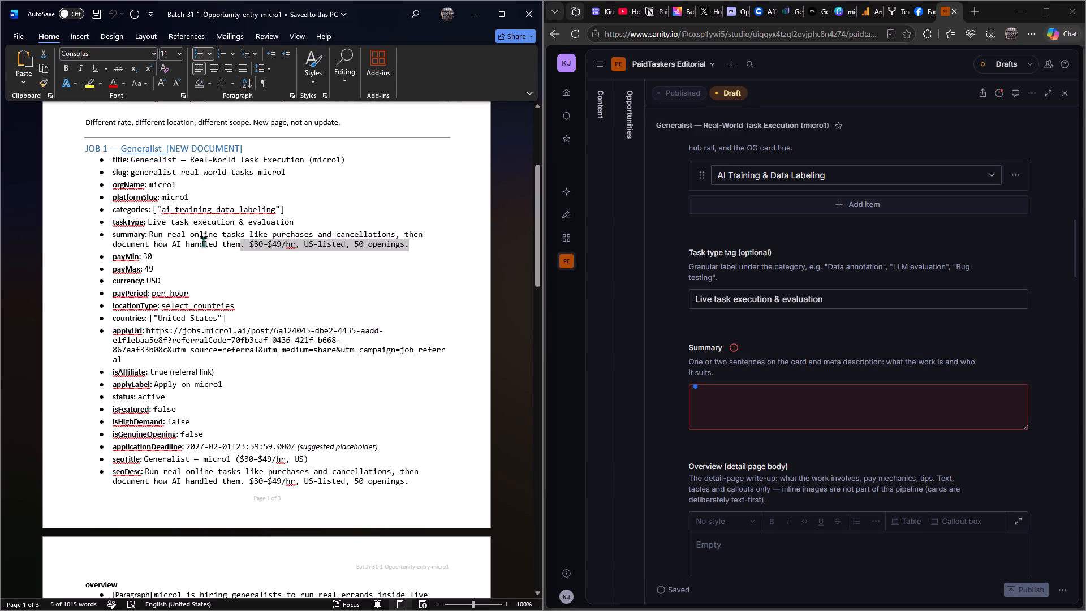
{"action": "left_click_drag", "start_coordinate": [203, 242], "coordinate": [161, 236]}
{"action": "key", "text": "ctrl+c"}
{"action": "left_click", "coordinate": [928, 408]}
{"action": "key", "text": "ctrl+v"}
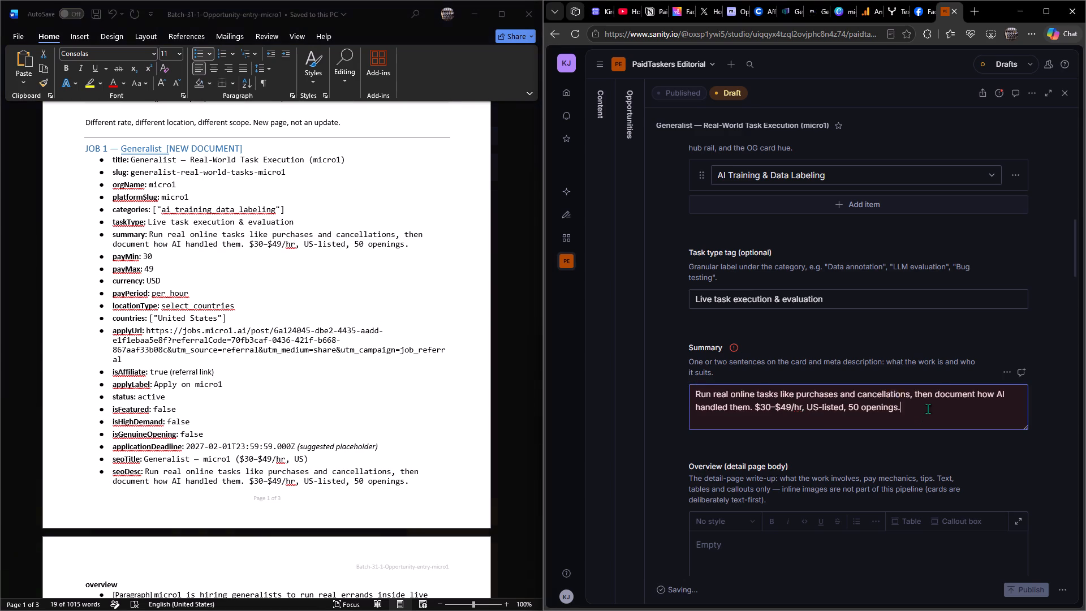
{"action": "left_click", "coordinate": [678, 335]}
Copy the entry document's overview paragraph, from "micro1 is hiring generalists" through "what matters here.", into the Overview detail page body.
{"action": "scroll", "coordinate": [678, 335], "scroll_direction": "down", "scroll_amount": 3}
{"action": "left_click", "coordinate": [739, 429]}
{"action": "scroll", "coordinate": [210, 323], "scroll_direction": "down", "scroll_amount": 1}
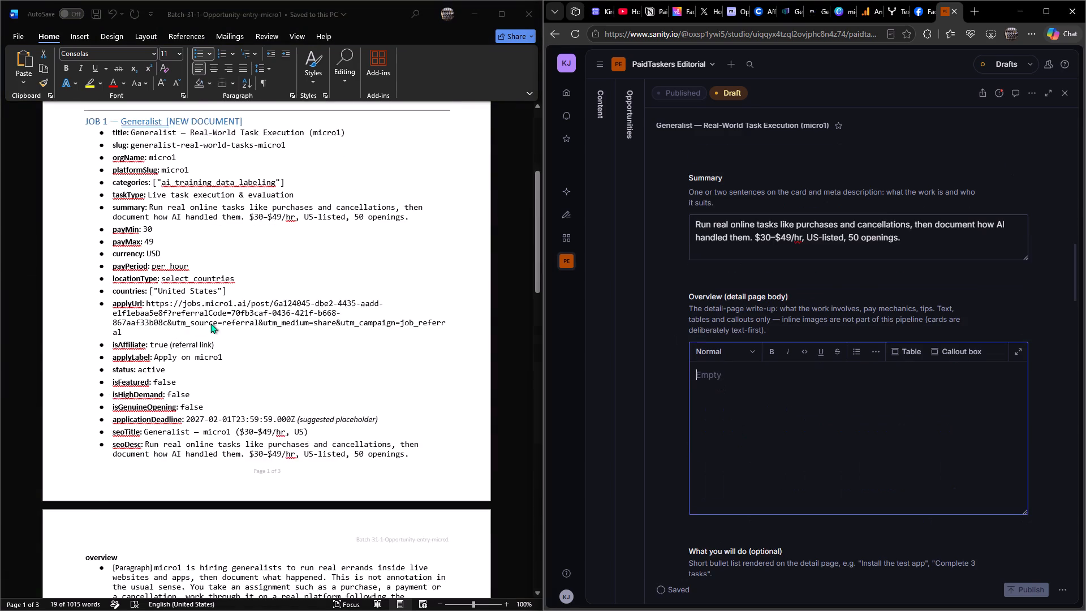
{"action": "scroll", "coordinate": [210, 323], "scroll_direction": "down", "scroll_amount": 1}
{"action": "scroll", "coordinate": [252, 242], "scroll_direction": "down", "scroll_amount": 5}
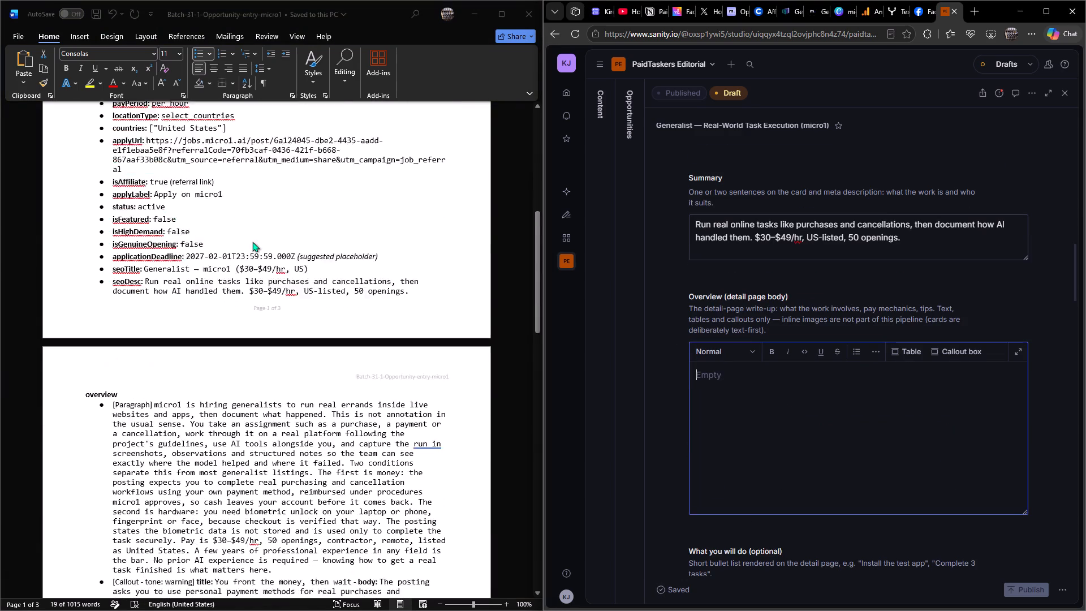
{"action": "scroll", "coordinate": [252, 242], "scroll_direction": "down", "scroll_amount": 8}
{"action": "left_click", "coordinate": [341, 273]}
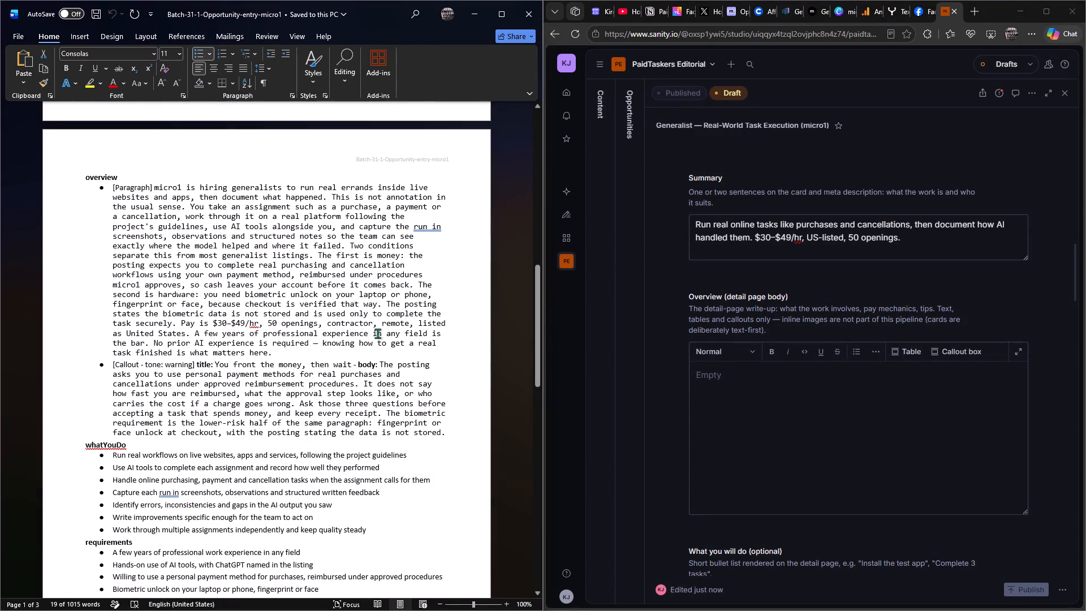
{"action": "left_click_drag", "start_coordinate": [291, 354], "coordinate": [172, 187]}
{"action": "key", "text": "ctrl+c"}
{"action": "left_click", "coordinate": [792, 390]}
{"action": "key", "text": "ctrl+v"}
Split the Overview text into two paragraphs, starting the second at "Pay is $30–$49/hr".
{"action": "scroll", "coordinate": [785, 415], "scroll_direction": "up", "scroll_amount": 4}
{"action": "scroll", "coordinate": [785, 415], "scroll_direction": "down", "scroll_amount": 5}
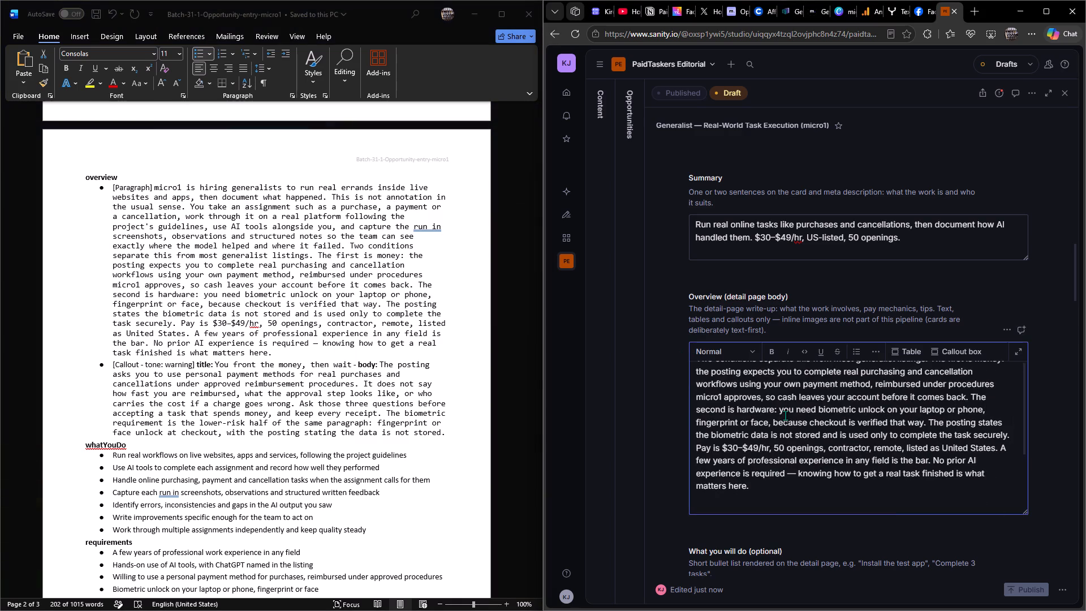
{"action": "scroll", "coordinate": [785, 415], "scroll_direction": "down", "scroll_amount": 1}
{"action": "left_click", "coordinate": [936, 459]}
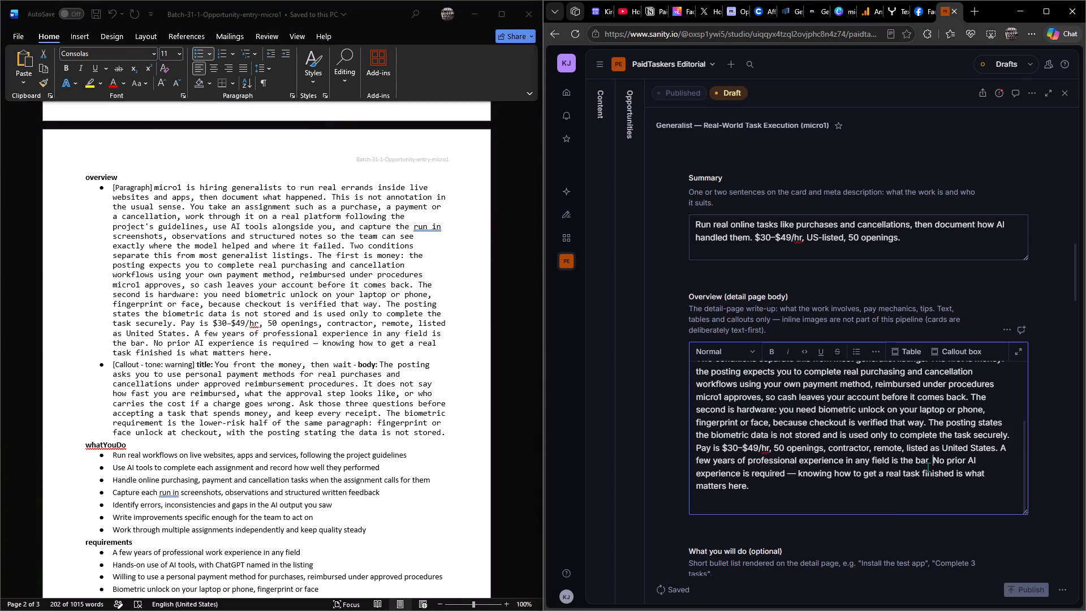
{"action": "left_click", "coordinate": [697, 449]}
{"action": "key", "text": "BackSpace"}
{"action": "key", "text": "Return"}
Insert a callout box after the last Overview paragraph and copy in its title, "You front the money, then wait".
{"action": "scroll", "coordinate": [779, 466], "scroll_direction": "down", "scroll_amount": 3}
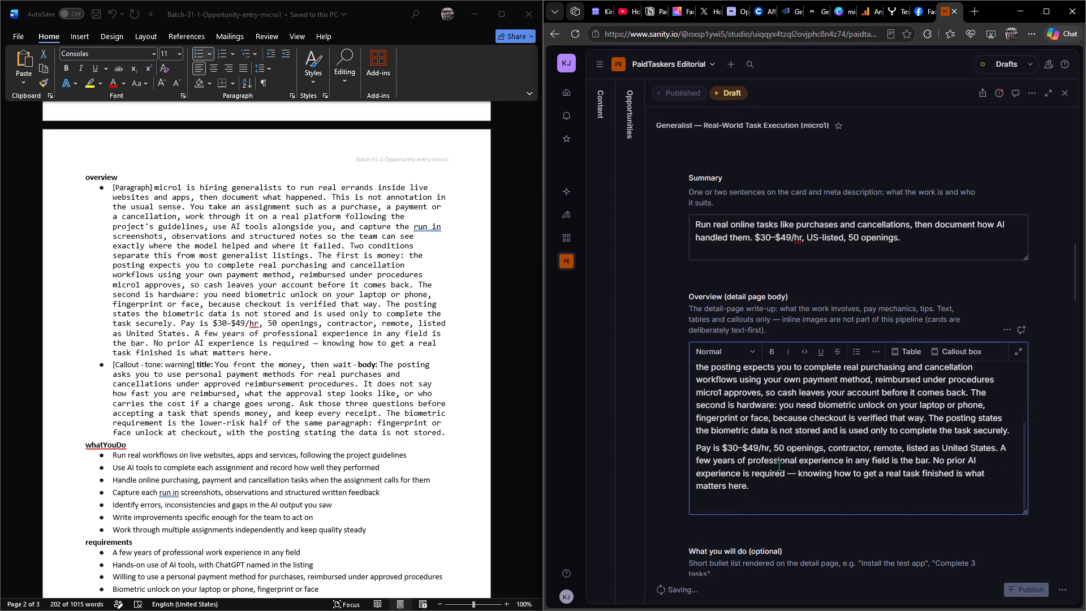
{"action": "left_click", "coordinate": [772, 491]}
{"action": "key", "text": "Return"}
{"action": "left_click", "coordinate": [945, 354]}
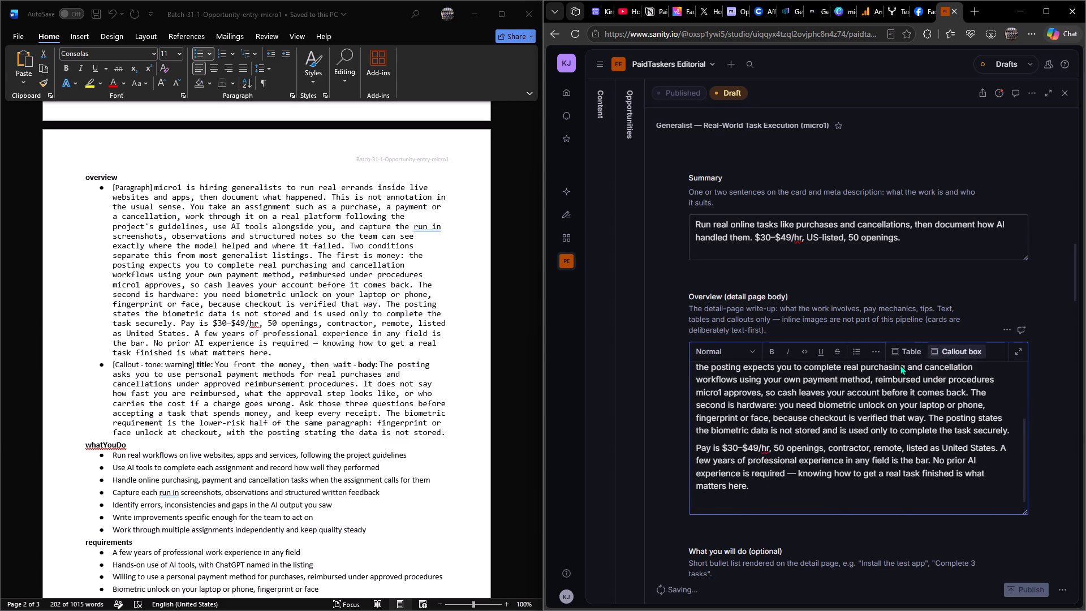
{"action": "left_click", "coordinate": [298, 334]}
{"action": "scroll", "coordinate": [301, 359], "scroll_direction": "down", "scroll_amount": 2}
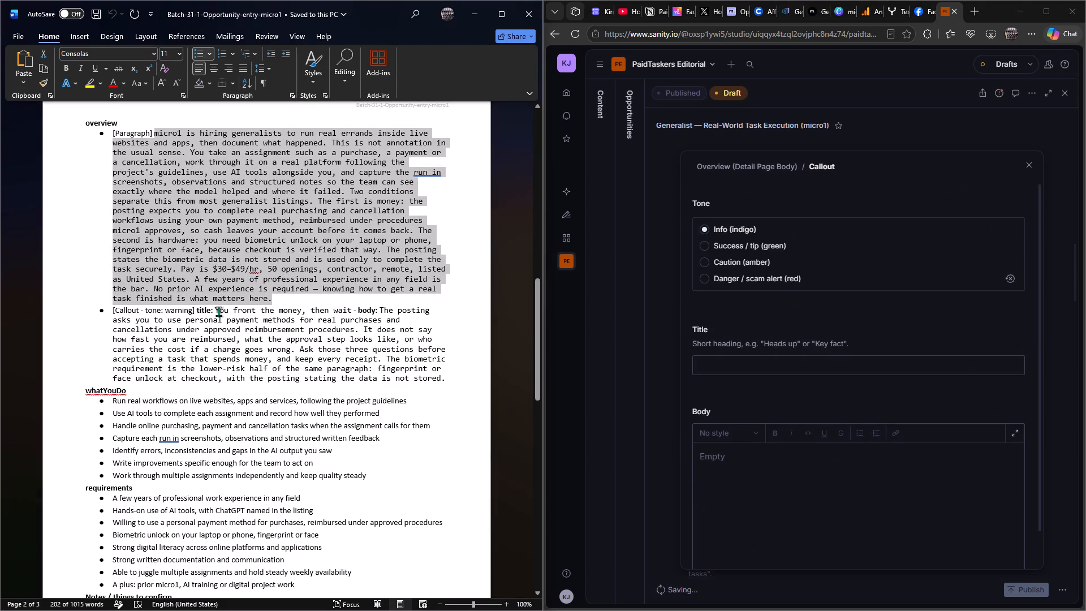
{"action": "left_click_drag", "start_coordinate": [216, 308], "coordinate": [340, 308]}
{"action": "key", "text": "ctrl+c"}
{"action": "left_click", "coordinate": [760, 372]}
{"action": "key", "text": "ctrl+v"}
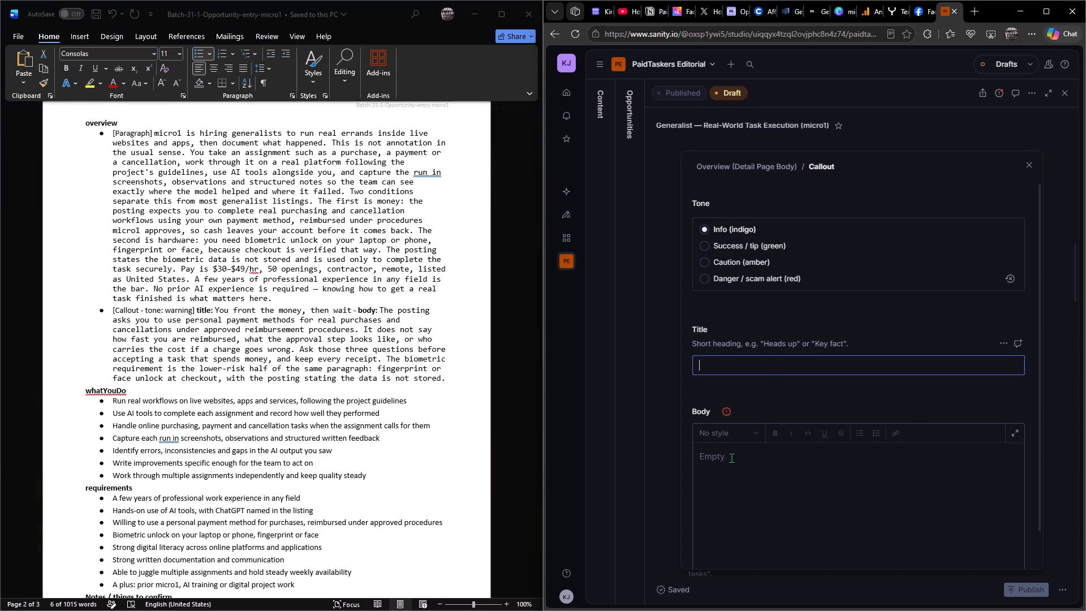
Copy the callout body, from "The posting asks you" through "the data is not stored.", into the callout's Body and close it.
{"action": "left_click", "coordinate": [725, 489]}
{"action": "left_click", "coordinate": [408, 381]}
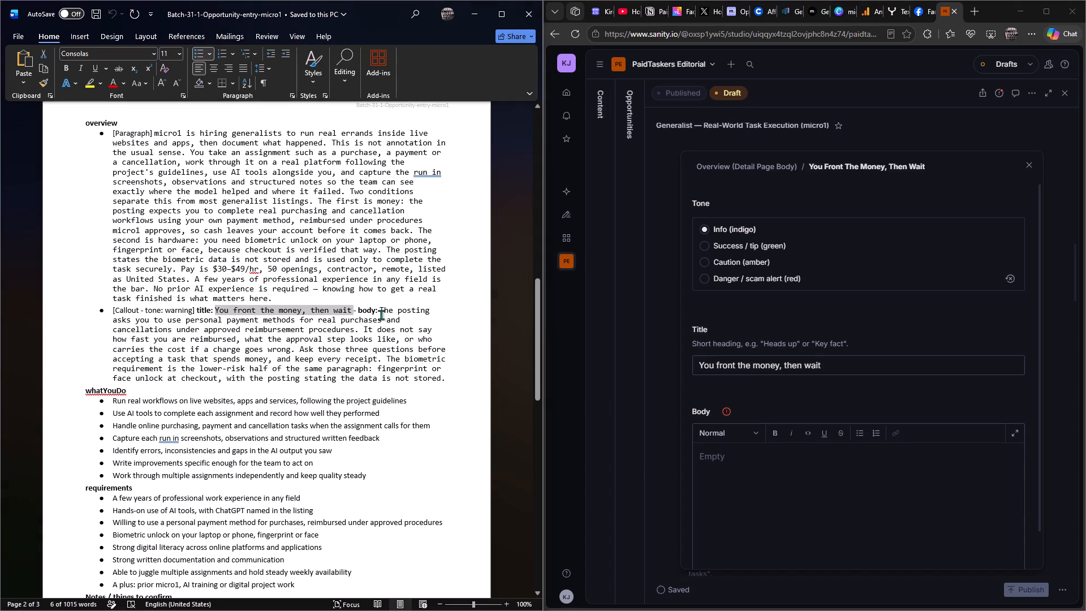
{"action": "left_click_drag", "start_coordinate": [381, 313], "coordinate": [426, 369]}
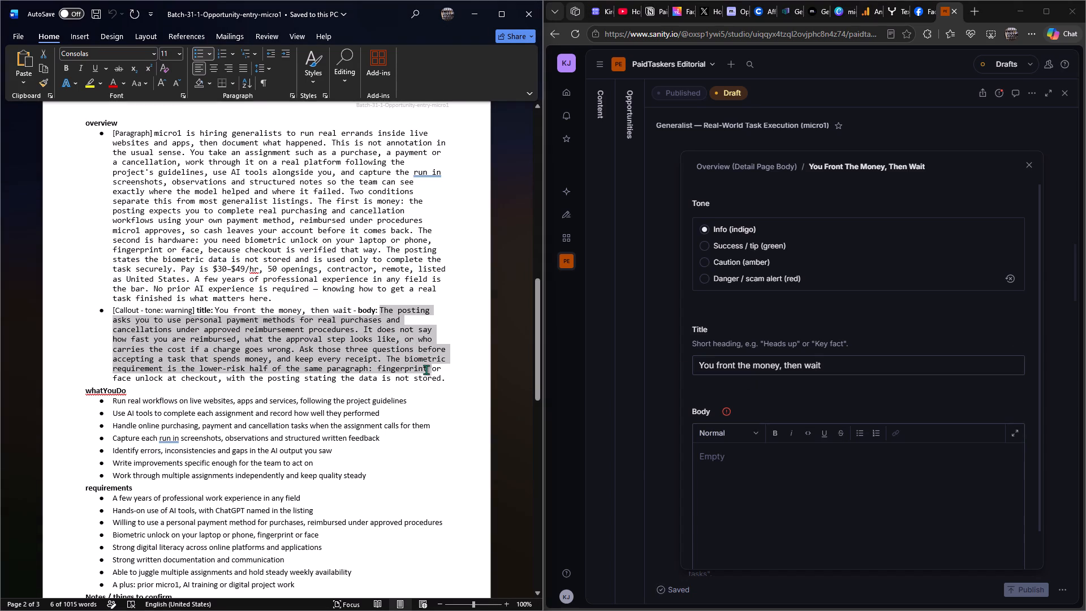
{"action": "left_click_drag", "start_coordinate": [426, 369], "coordinate": [426, 377]}
{"action": "key", "text": "shift+Right"}
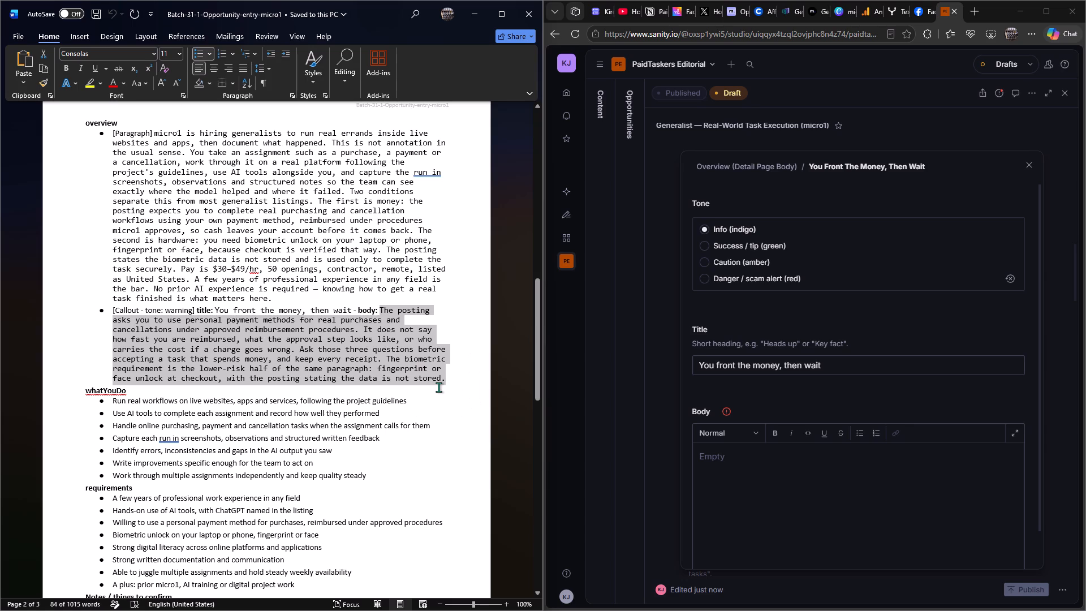
{"action": "key", "text": "ctrl+c"}
{"action": "left_click", "coordinate": [796, 452]}
{"action": "key", "text": "ctrl+v"}
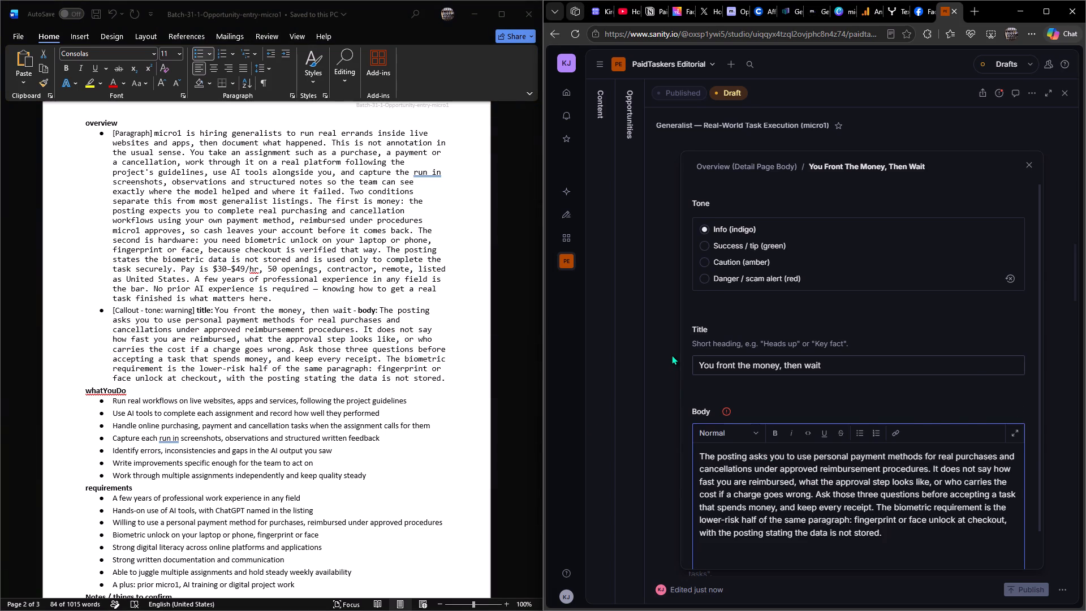
{"action": "left_click", "coordinate": [671, 355]}
Reopen the "You front the money, then wait" callout, set its tone to Caution (amber), and close it.
{"action": "double_click", "coordinate": [787, 507]}
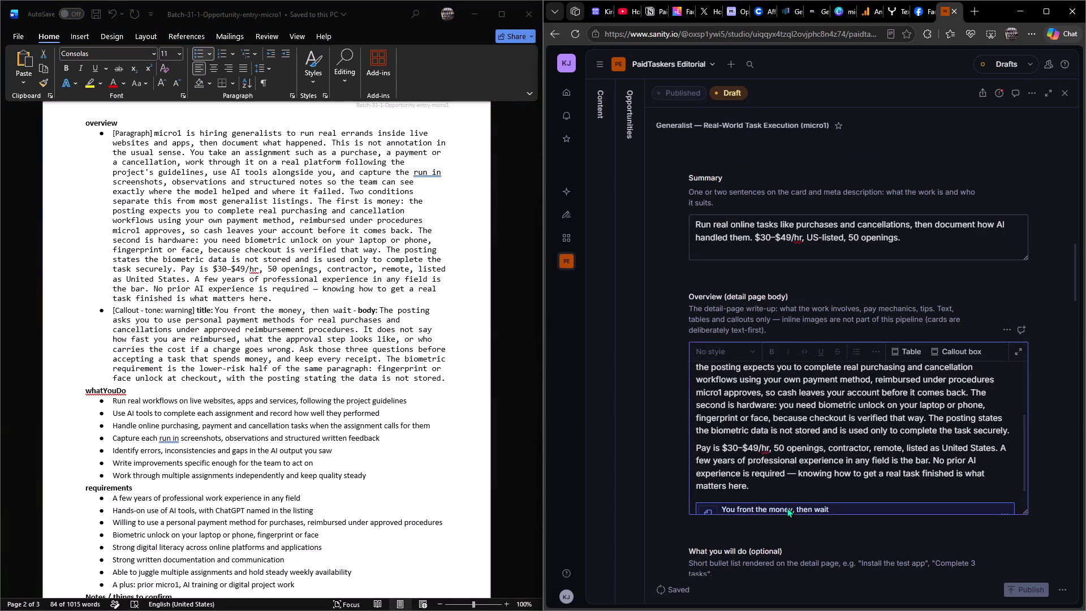
{"action": "left_click", "coordinate": [755, 261]}
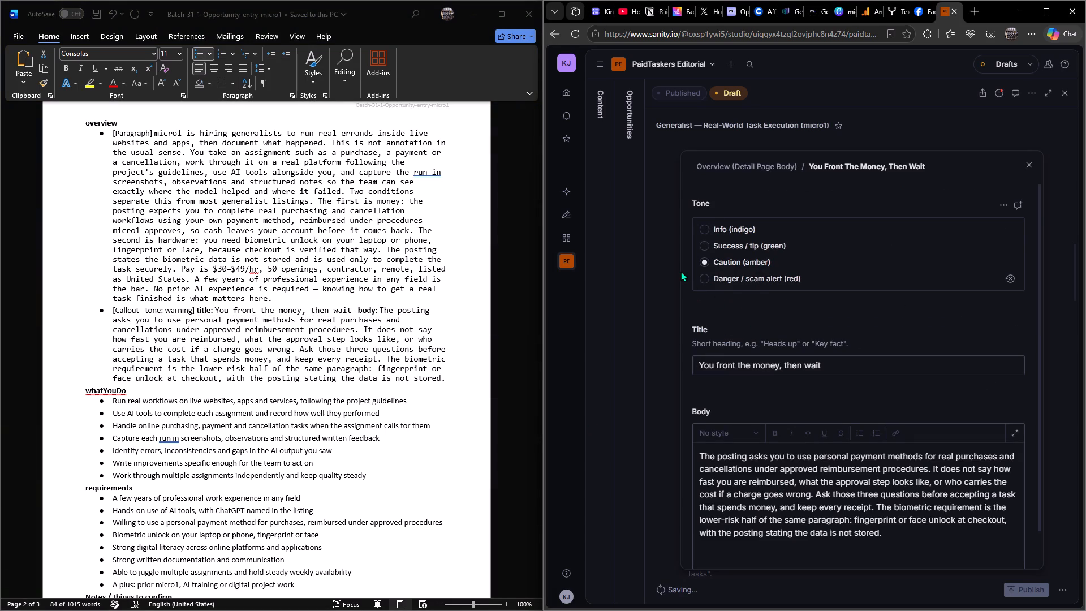
{"action": "left_click", "coordinate": [680, 271]}
{"action": "left_click", "coordinate": [670, 266]}
Add an empty first item to the What you will do list.
{"action": "scroll", "coordinate": [779, 478], "scroll_direction": "down", "scroll_amount": 5}
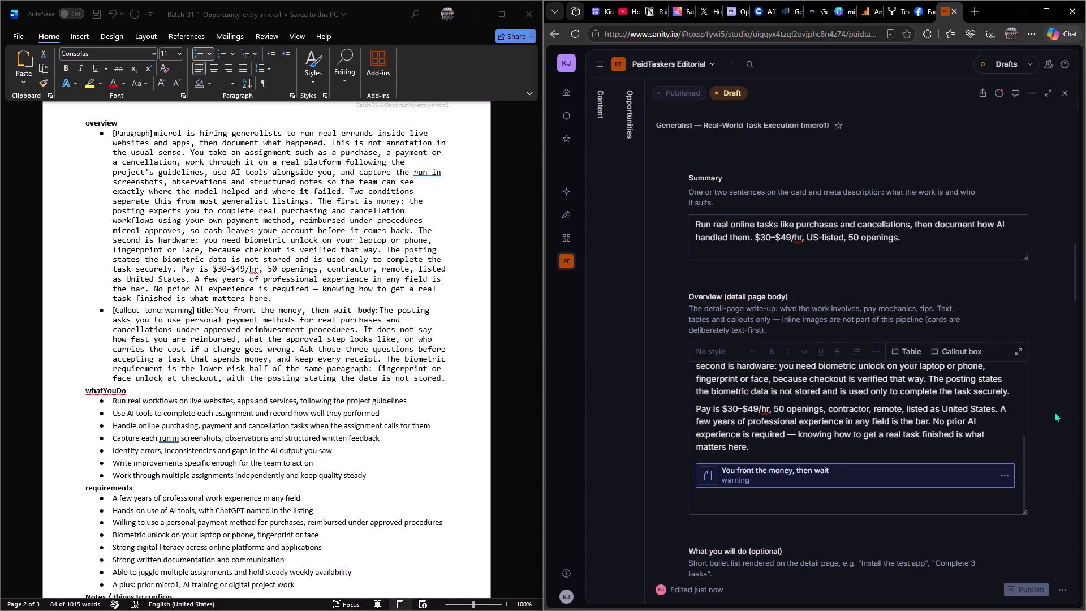
{"action": "scroll", "coordinate": [1073, 348], "scroll_direction": "down", "scroll_amount": 4}
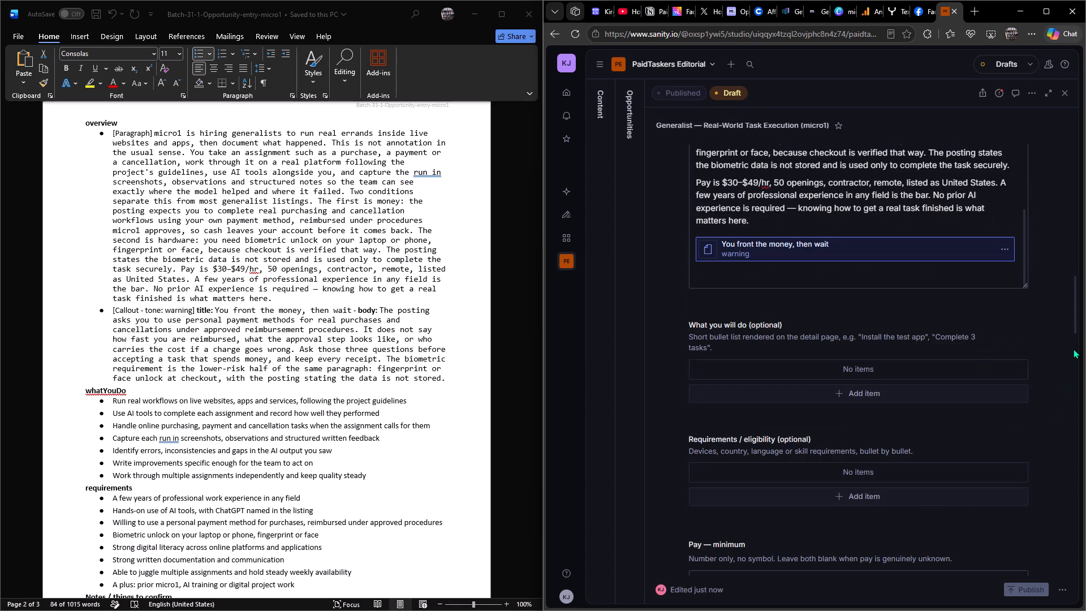
{"action": "scroll", "coordinate": [1082, 397], "scroll_direction": "down", "scroll_amount": 1}
{"action": "left_click", "coordinate": [923, 404]}
{"action": "left_click", "coordinate": [921, 386]}
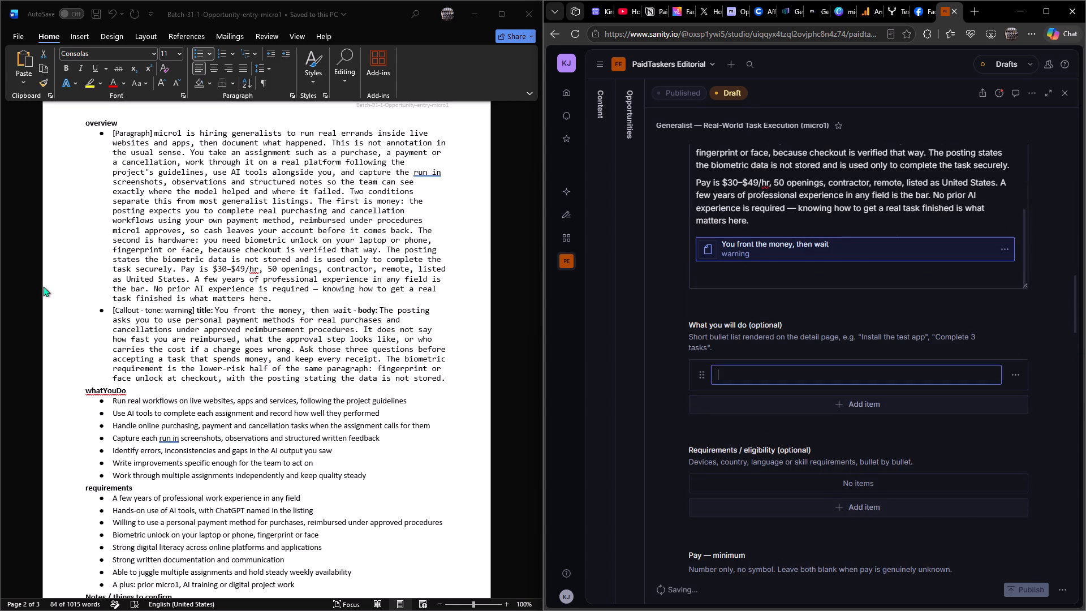
Remove the bullet formatting from all the lines under whatYouDo in the Word entry document.
{"action": "left_click", "coordinate": [43, 286]}
{"action": "scroll", "coordinate": [142, 285], "scroll_direction": "down", "scroll_amount": 4}
{"action": "left_click", "coordinate": [149, 287]}
{"action": "left_click_drag", "start_coordinate": [373, 365], "coordinate": [168, 308]}
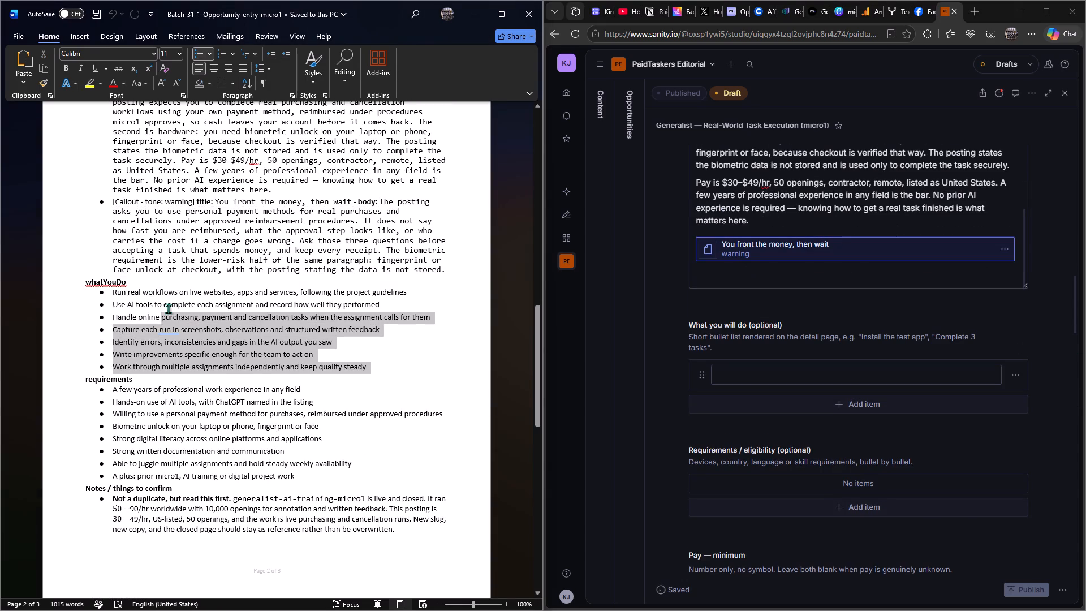
{"action": "left_click_drag", "start_coordinate": [168, 308], "coordinate": [116, 296]}
{"action": "left_click", "coordinate": [196, 46]}
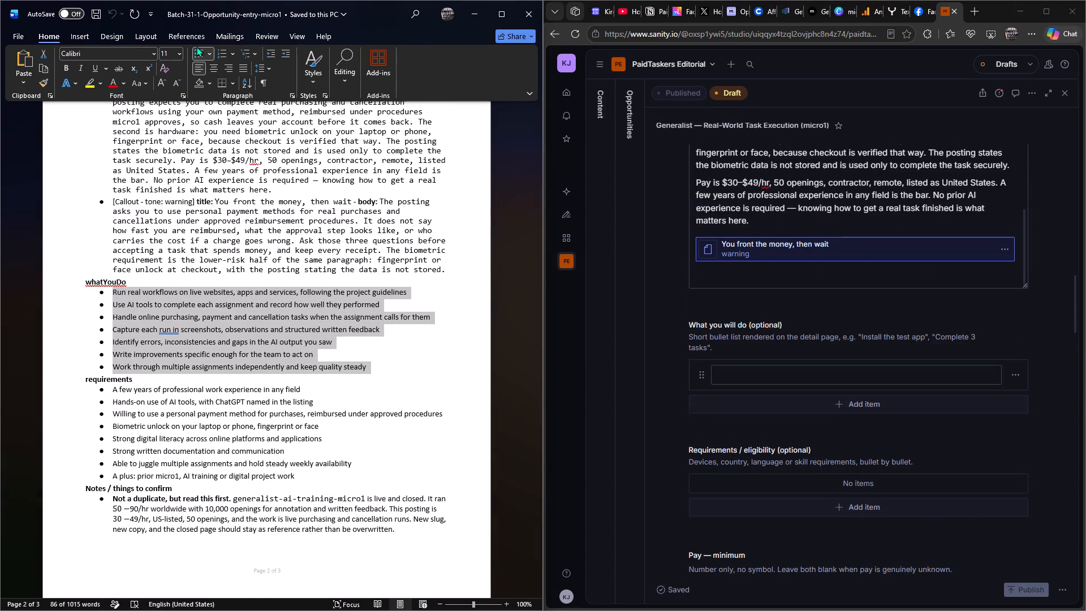
{"action": "left_click", "coordinate": [197, 51]}
{"action": "left_click", "coordinate": [285, 362]}
Copy "Run real workflows on live websites, apps and services, following the project guidelines" into the first What you will do item.
{"action": "left_click_drag", "start_coordinate": [438, 294], "coordinate": [222, 294]}
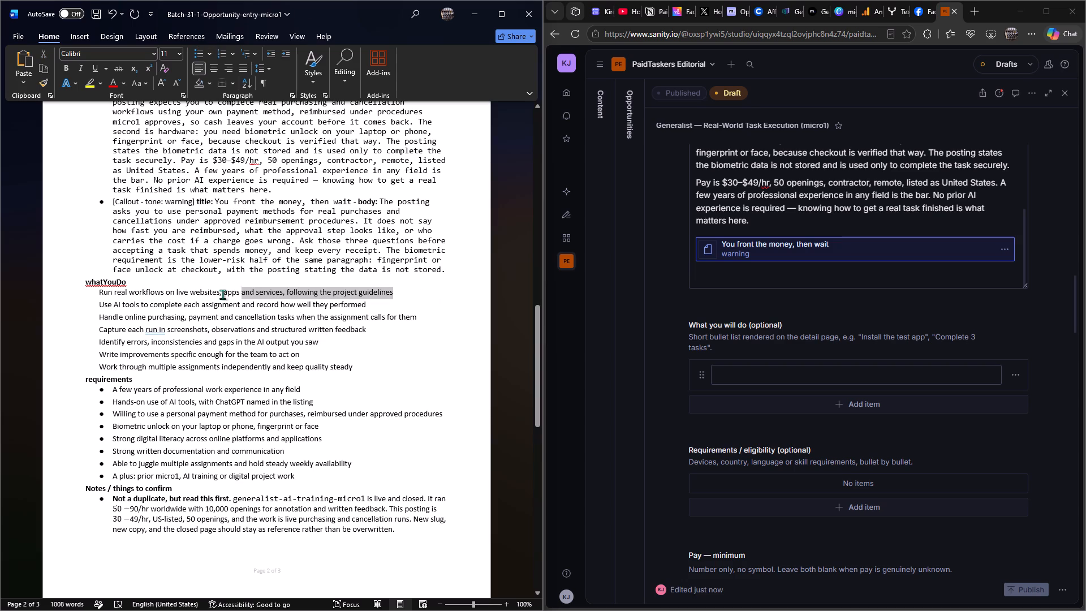
{"action": "left_click_drag", "start_coordinate": [222, 294], "coordinate": [109, 294]}
{"action": "key", "text": "ctrl+c"}
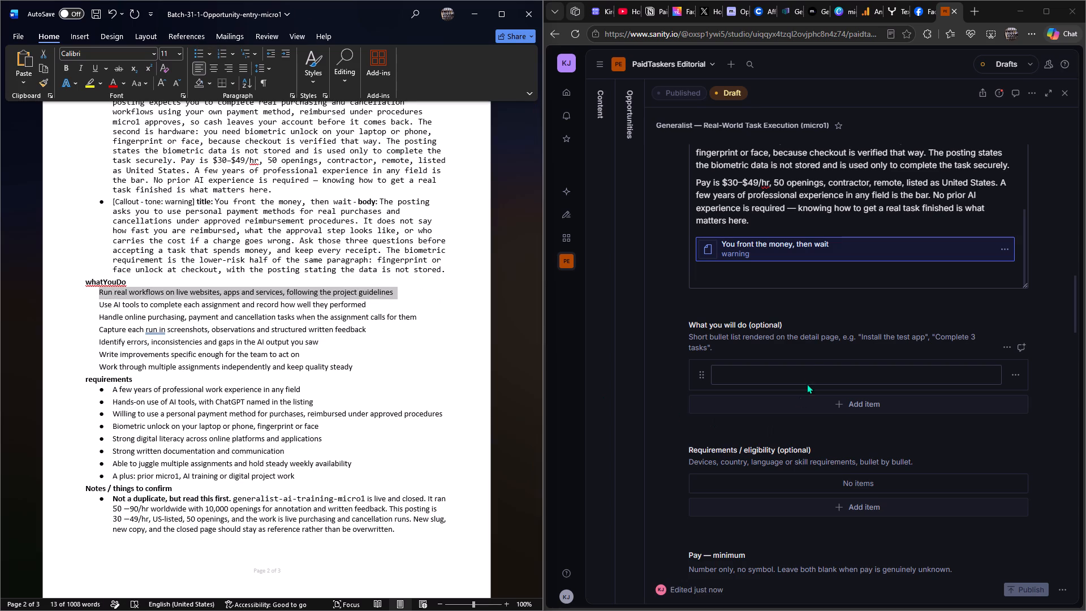
{"action": "left_click", "coordinate": [813, 371]}
{"action": "key", "text": "ctrl+v"}
Add a second What you will do item and copy in "Use AI tools to complete each assignment and record how well they performed".
{"action": "left_click", "coordinate": [803, 401]}
{"action": "left_click", "coordinate": [442, 377]}
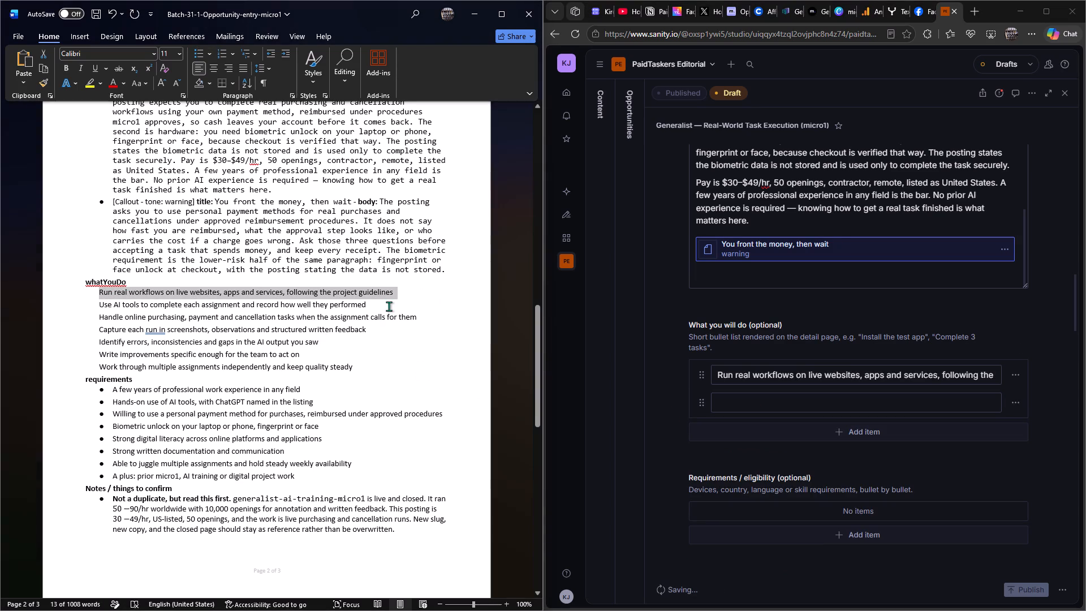
{"action": "left_click_drag", "start_coordinate": [389, 306], "coordinate": [109, 302]}
{"action": "key", "text": "ctrl+c"}
{"action": "left_click", "coordinate": [768, 412]}
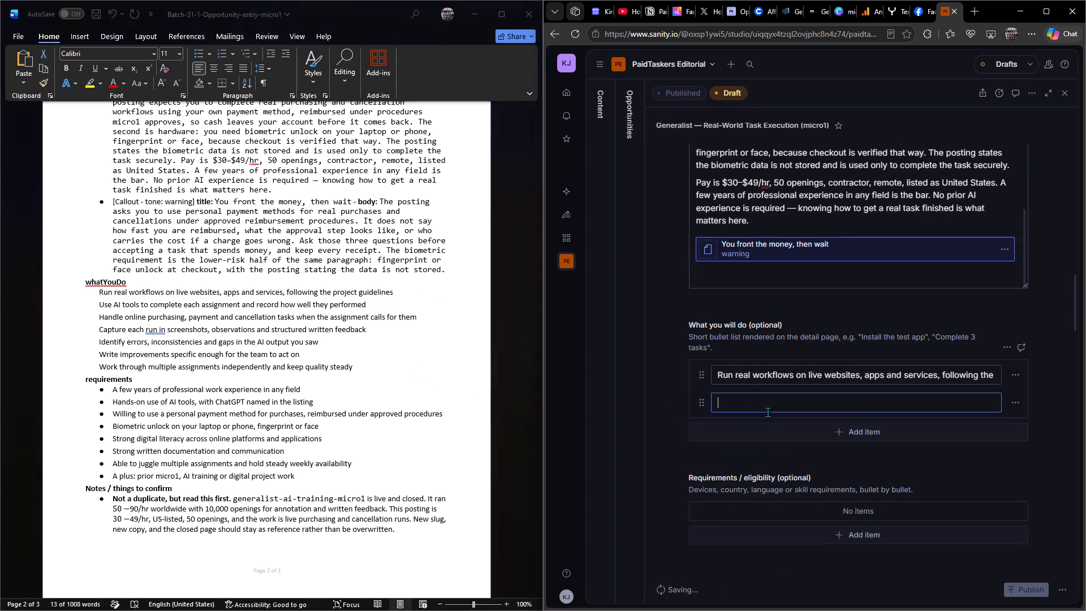
{"action": "key", "text": "ctrl+v"}
Add a third What you will do item and copy in "Handle online purchasing, payment and cancellation tasks when the assignment calls for them".
{"action": "left_click", "coordinate": [755, 436]}
{"action": "left_click", "coordinate": [351, 343]}
{"action": "left_click_drag", "start_coordinate": [426, 320], "coordinate": [222, 315]}
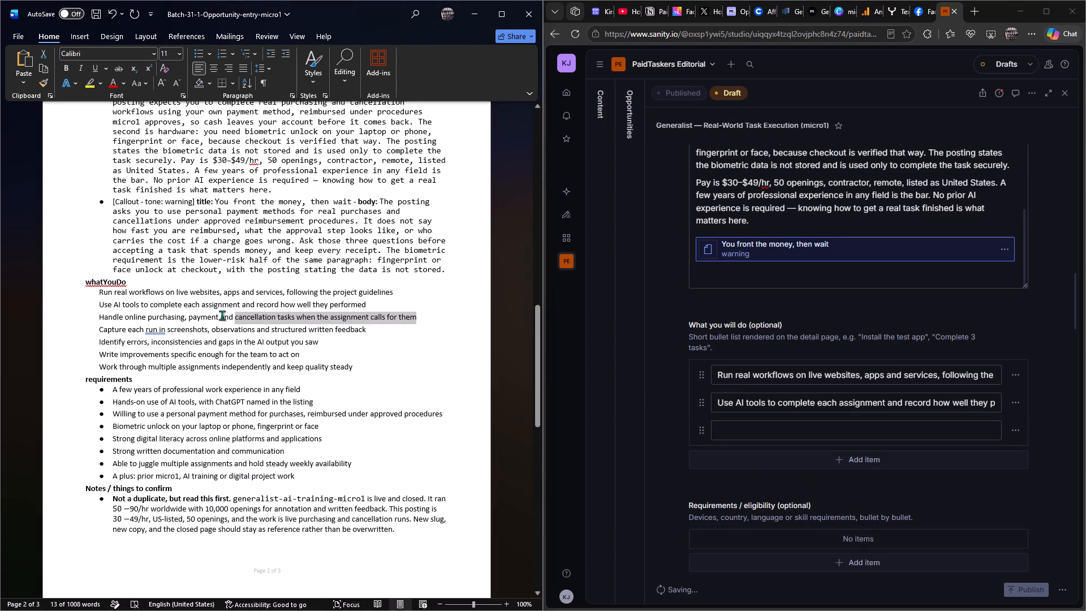
{"action": "left_click_drag", "start_coordinate": [222, 315], "coordinate": [116, 314]}
{"action": "key", "text": "ctrl+c"}
{"action": "left_click", "coordinate": [798, 437]}
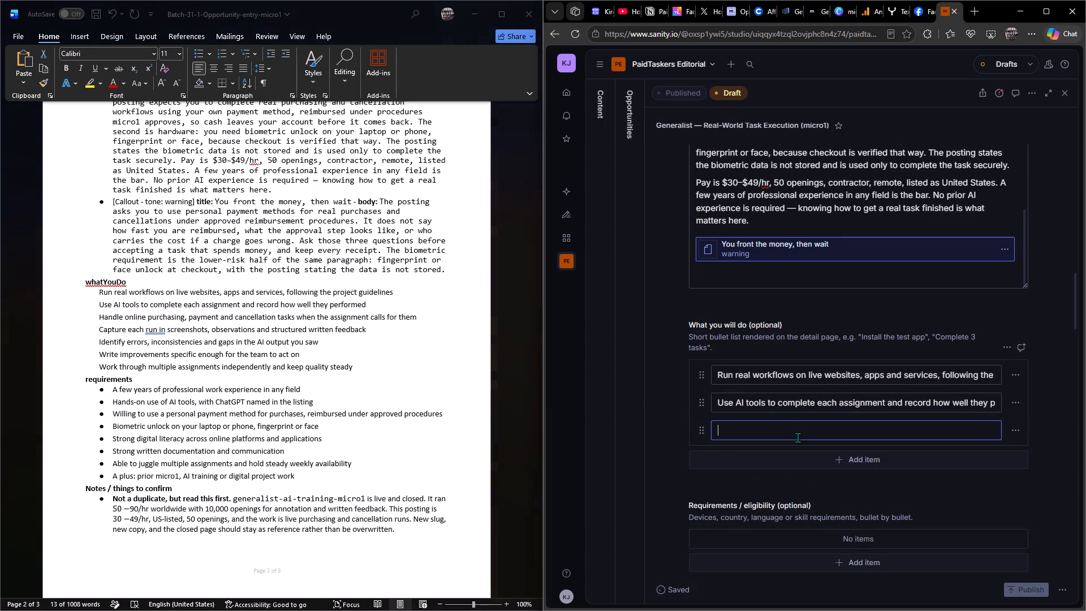
{"action": "key", "text": "ctrl+v"}
Add a fourth What you will do item and copy in "Capture each run in screenshots, observations and structured written feedback".
{"action": "left_click", "coordinate": [794, 468]}
{"action": "left_click", "coordinate": [346, 361]}
{"action": "left_click_drag", "start_coordinate": [382, 332], "coordinate": [235, 333]}
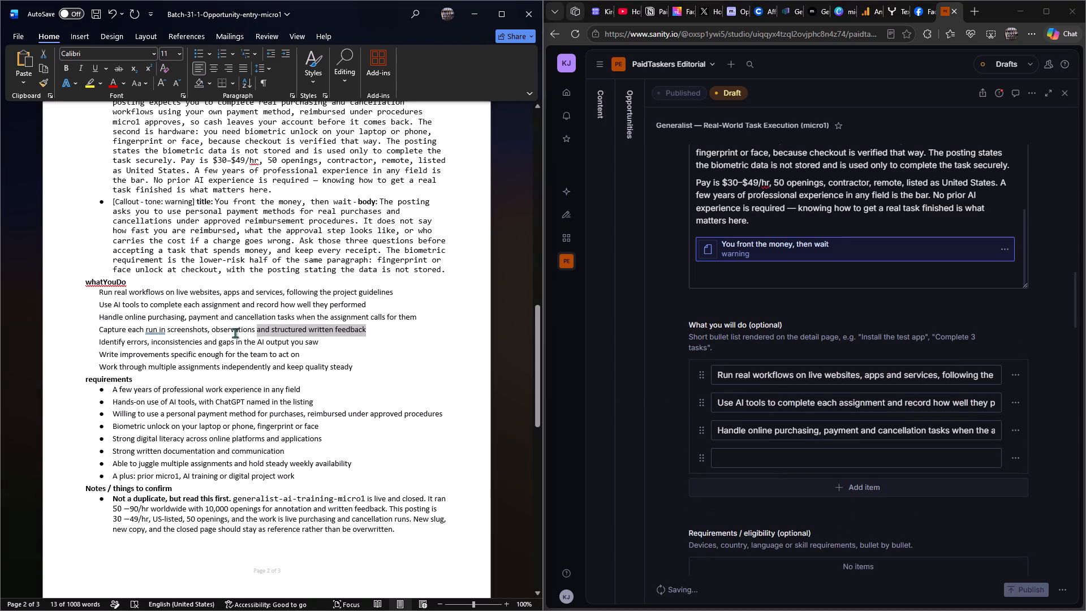
{"action": "left_click_drag", "start_coordinate": [235, 333], "coordinate": [108, 331]}
{"action": "key", "text": "ctrl+c"}
{"action": "left_click", "coordinate": [760, 459]}
{"action": "key", "text": "ctrl+v"}
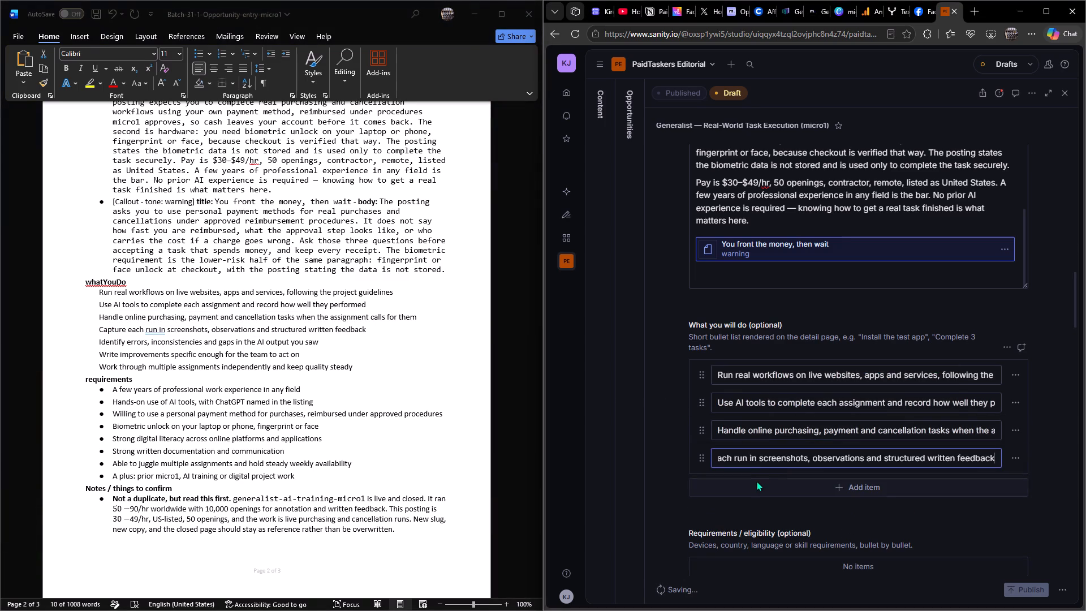
Add a fifth What you will do item and copy in "Identify errors, inconsistencies and gaps in the AI output you saw".
{"action": "left_click", "coordinate": [756, 483]}
{"action": "left_click", "coordinate": [428, 373]}
{"action": "left_click_drag", "start_coordinate": [380, 343], "coordinate": [126, 340]}
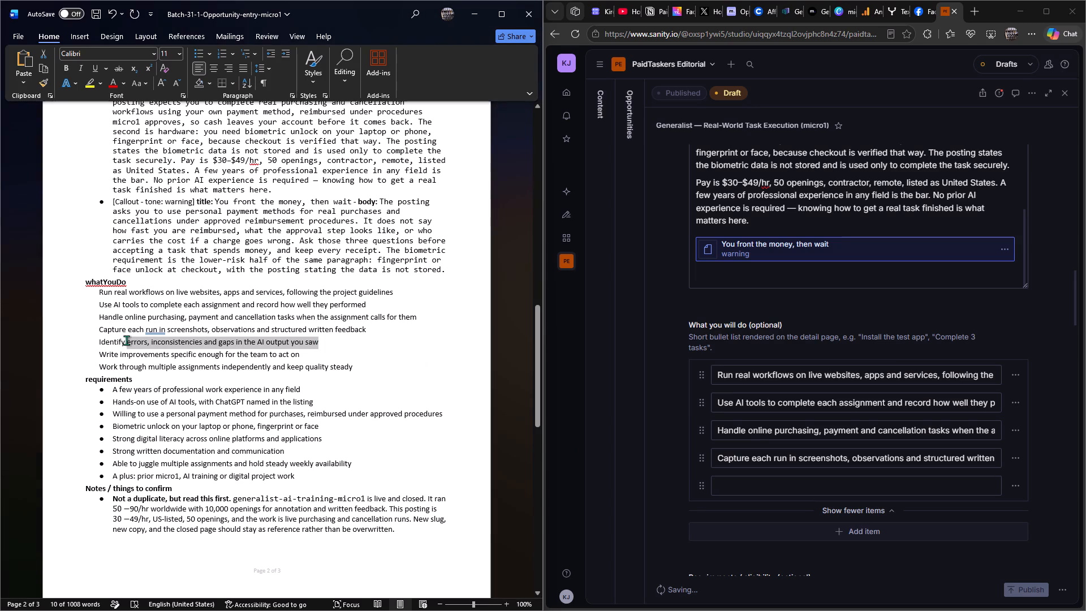
{"action": "left_click_drag", "start_coordinate": [126, 340], "coordinate": [101, 340]}
{"action": "key", "text": "ctrl+c"}
{"action": "left_click", "coordinate": [765, 485]}
{"action": "key", "text": "ctrl+v"}
Add a sixth What you will do item and copy in "Write improvements specific enough for the team to act on".
{"action": "left_click", "coordinate": [775, 535]}
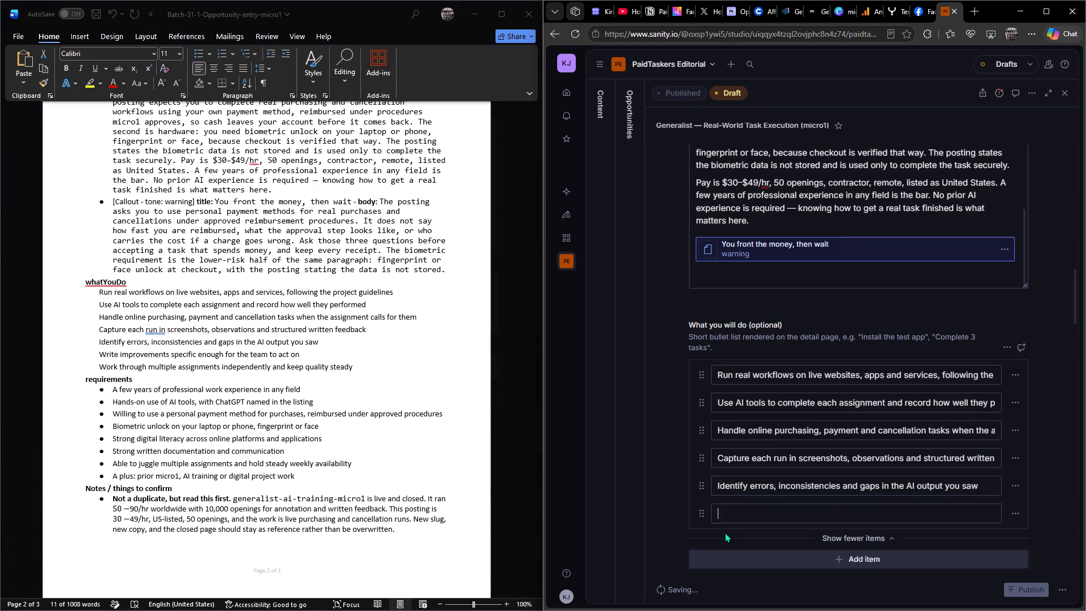
{"action": "left_click", "coordinate": [300, 393]}
{"action": "left_click_drag", "start_coordinate": [316, 362], "coordinate": [158, 354]}
{"action": "left_click", "coordinate": [279, 354]}
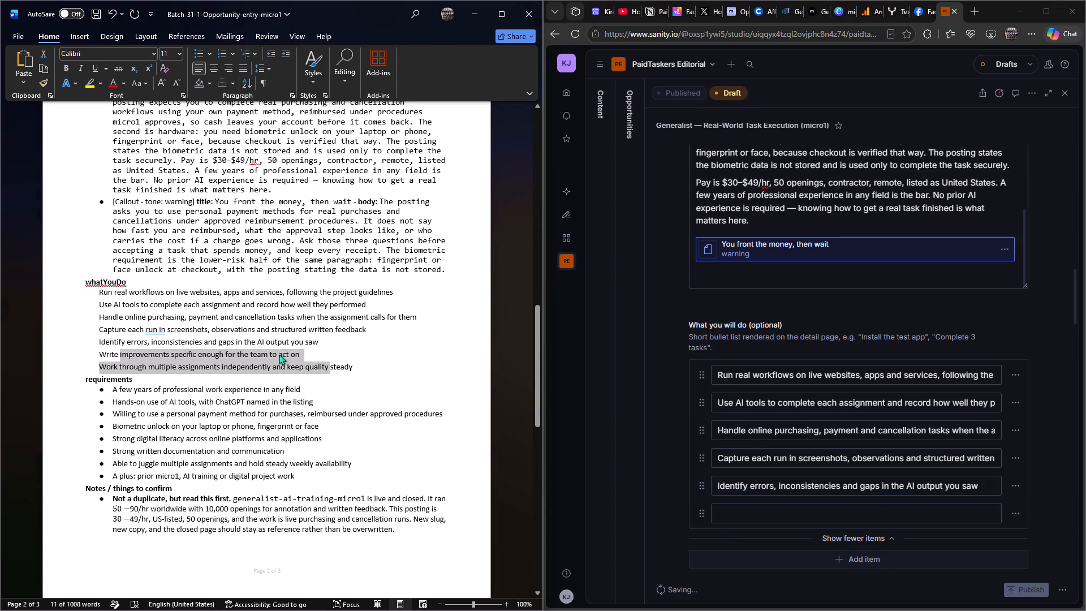
{"action": "left_click_drag", "start_coordinate": [316, 351], "coordinate": [97, 355]}
{"action": "key", "text": "ctrl+c"}
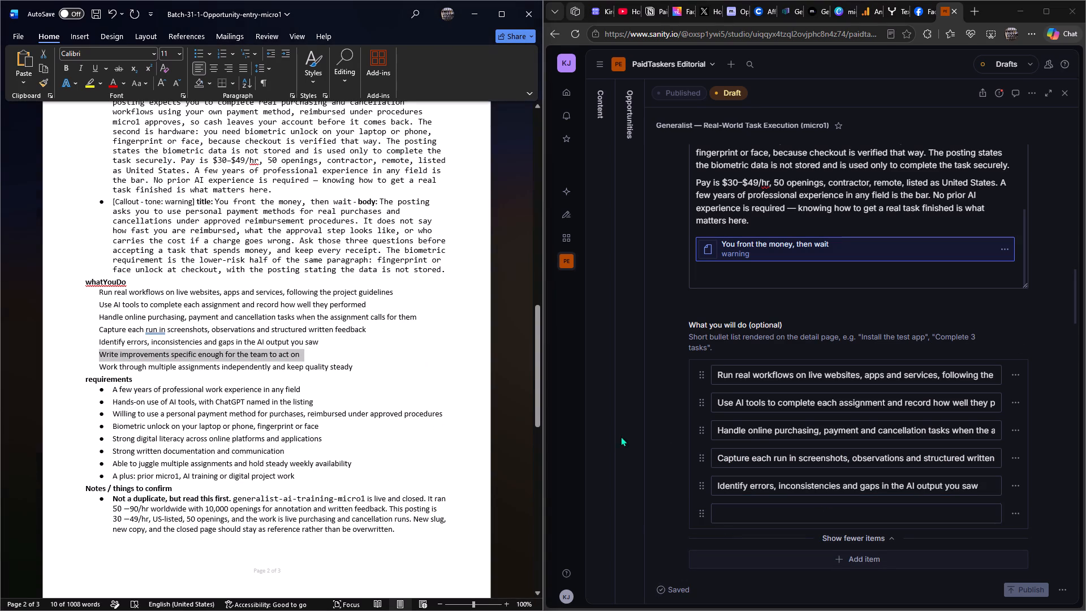
{"action": "left_click", "coordinate": [780, 521]}
{"action": "key", "text": "ctrl+v"}
Add a seventh What you will do item and copy in "Work through multiple assignments independently and keep quality steady".
{"action": "scroll", "coordinate": [791, 519], "scroll_direction": "down", "scroll_amount": 2}
{"action": "left_click", "coordinate": [827, 448]}
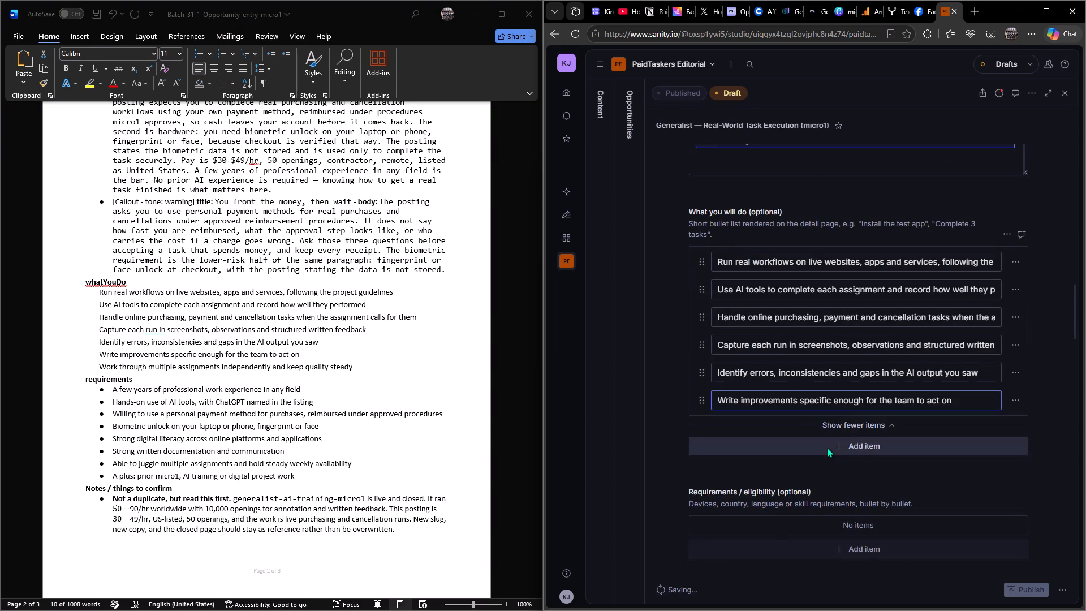
{"action": "left_click", "coordinate": [430, 413]}
{"action": "left_click_drag", "start_coordinate": [360, 367], "coordinate": [113, 367]}
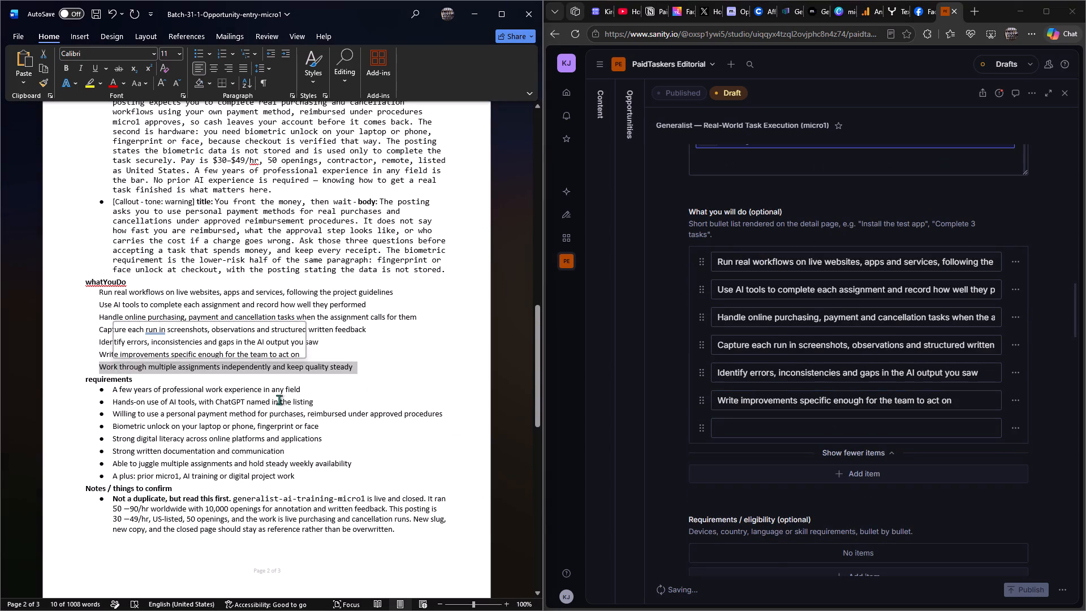
{"action": "key", "text": "ctrl+c"}
{"action": "left_click", "coordinate": [922, 430]}
{"action": "key", "text": "ctrl+v"}
{"action": "left_click", "coordinate": [1040, 437]}
Add an empty first item to the Requirements / eligibility list.
{"action": "scroll", "coordinate": [1040, 437], "scroll_direction": "down", "scroll_amount": 5}
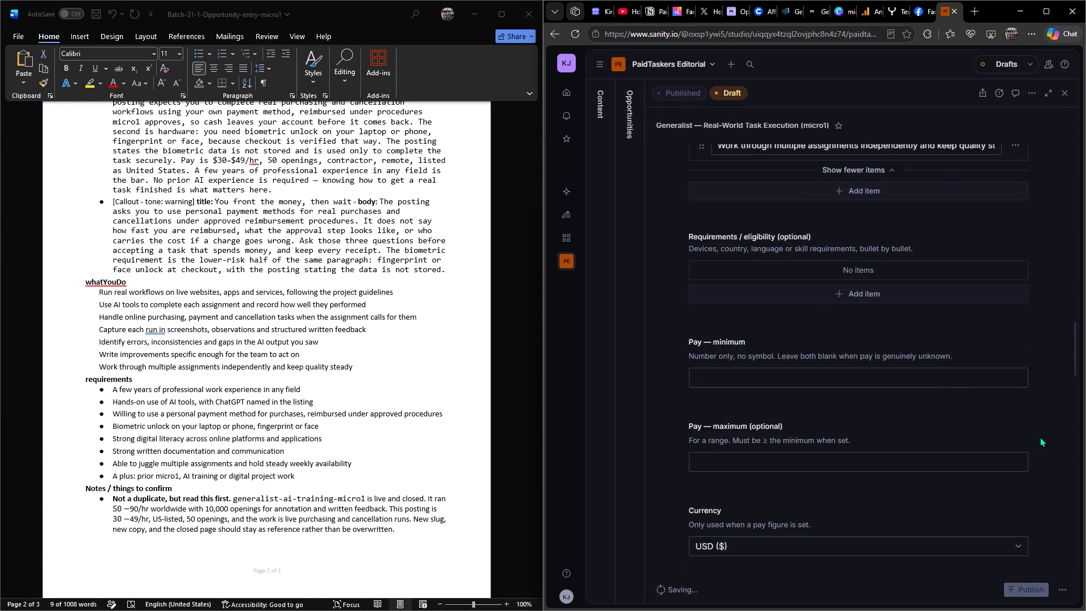
{"action": "left_click", "coordinate": [877, 293]}
Remove the bullet formatting from all the lines under requirements in the Word entry document.
{"action": "left_click", "coordinate": [233, 356]}
{"action": "scroll", "coordinate": [233, 359], "scroll_direction": "down", "scroll_amount": 3}
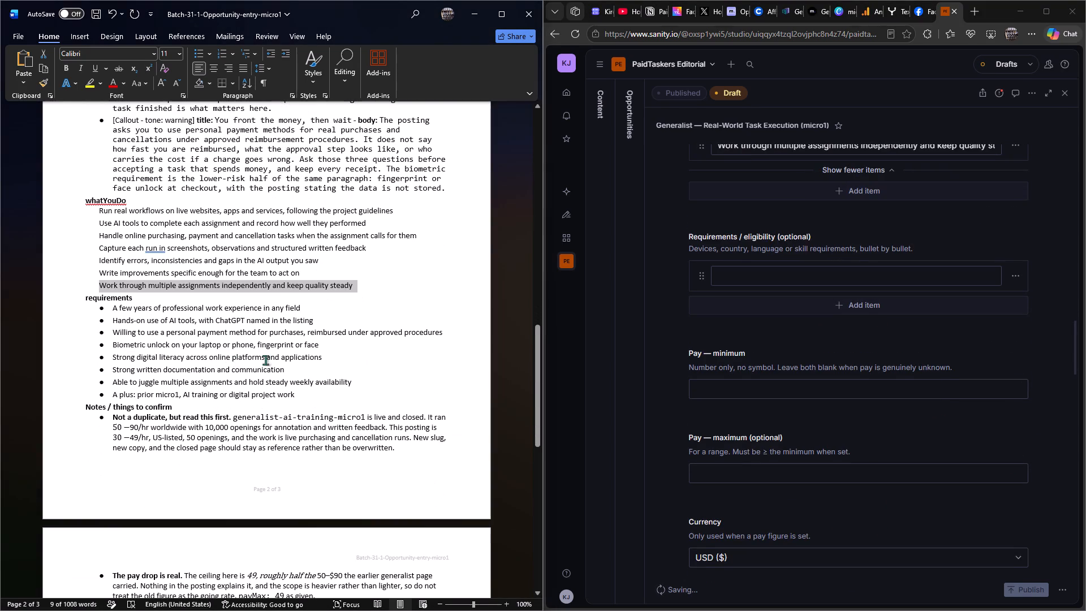
{"action": "left_click", "coordinate": [335, 336]}
{"action": "left_click_drag", "start_coordinate": [307, 401], "coordinate": [114, 311]}
{"action": "left_click", "coordinate": [200, 52]}
{"action": "left_click", "coordinate": [218, 289]}
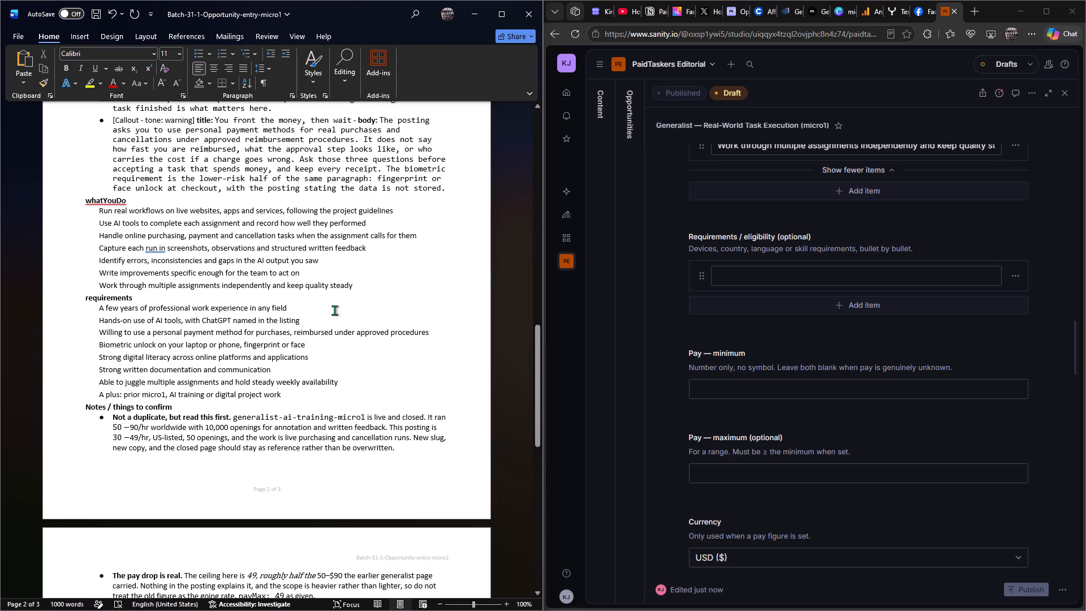
Copy "A few years of professional work experience in any field" into the first Requirements / eligibility item.
{"action": "left_click_drag", "start_coordinate": [334, 310], "coordinate": [100, 311]}
{"action": "key", "text": "ctrl+c"}
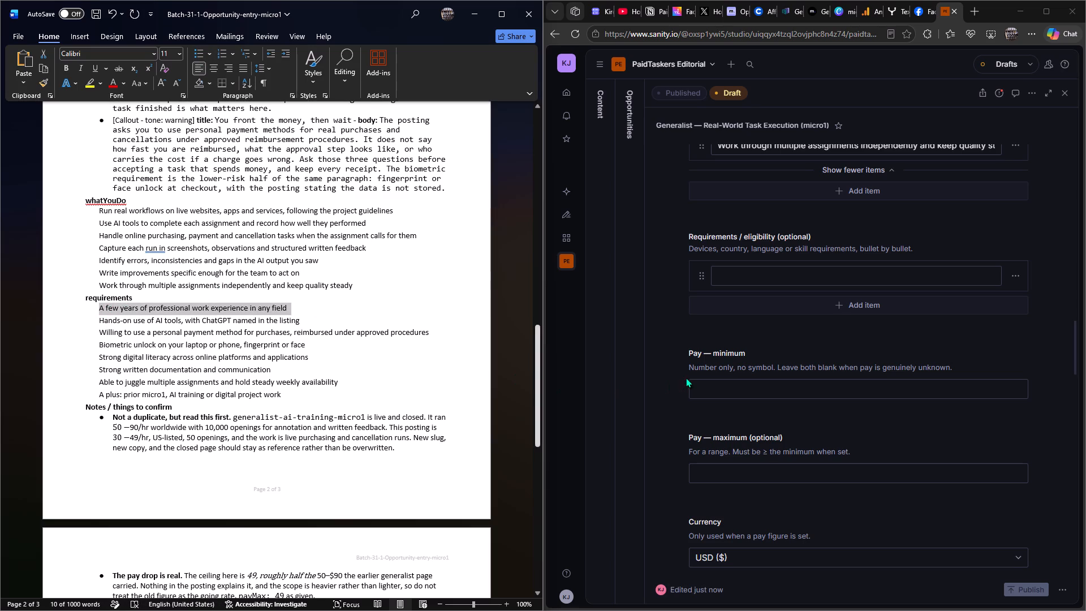
{"action": "left_click", "coordinate": [727, 385]}
{"action": "left_click", "coordinate": [772, 279]}
{"action": "key", "text": "ctrl+v"}
Add a second Requirements / eligibility item and copy in "Hands-on use of AI tools, with ChatGPT named in the listing".
{"action": "left_click", "coordinate": [752, 315]}
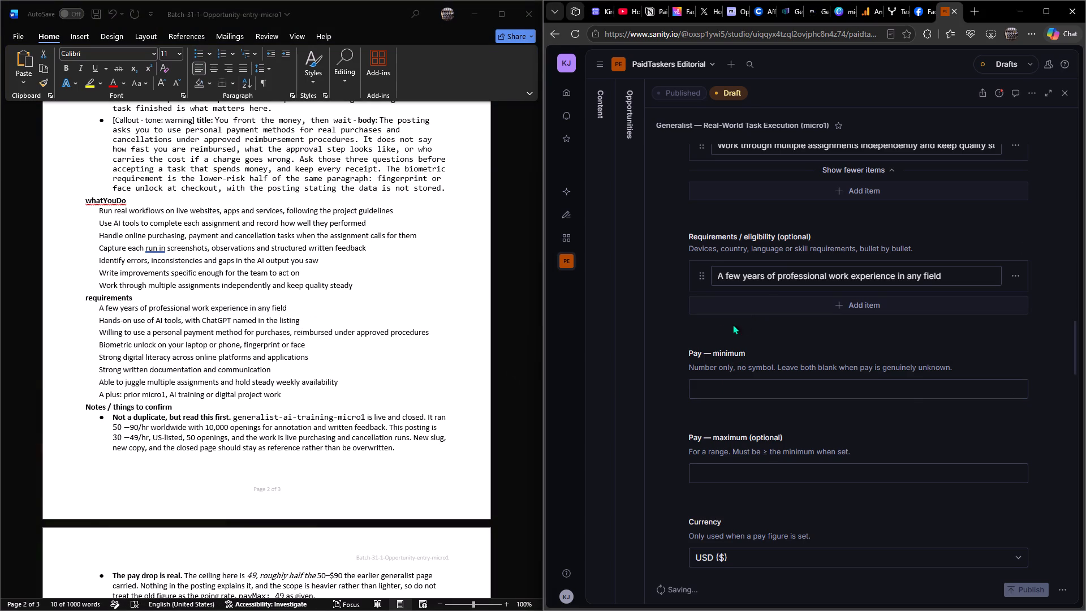
{"action": "left_click", "coordinate": [721, 309]}
{"action": "left_click", "coordinate": [287, 319]}
{"action": "left_click_drag", "start_coordinate": [345, 319], "coordinate": [110, 319]}
{"action": "key", "text": "ctrl+c"}
{"action": "left_click", "coordinate": [818, 307]}
{"action": "key", "text": "ctrl+v"}
Add a third Requirements / eligibility item and copy in "Willing to use a personal payment method for purchases, reimbursed under approved procedures".
{"action": "left_click", "coordinate": [806, 329]}
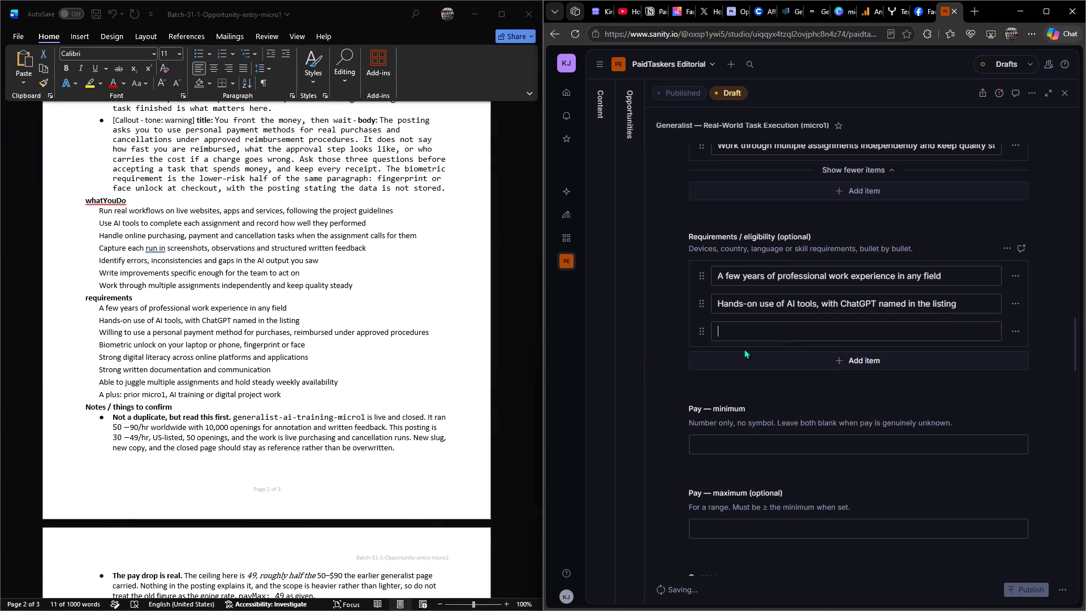
{"action": "left_click", "coordinate": [344, 351]}
{"action": "left_click_drag", "start_coordinate": [450, 332], "coordinate": [94, 333]}
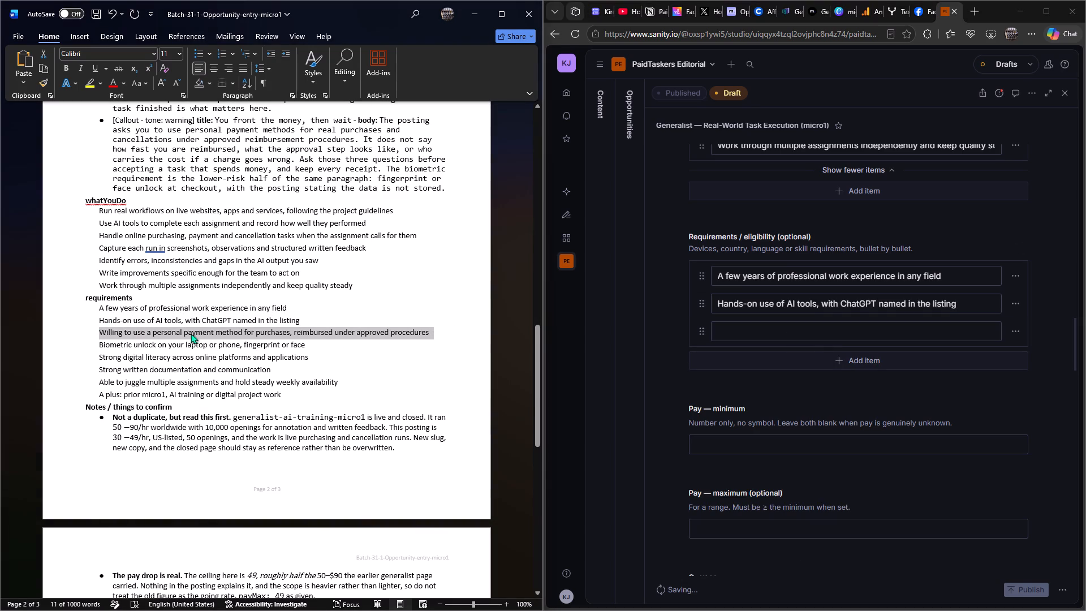
{"action": "key", "text": "ctrl+c"}
{"action": "left_click", "coordinate": [907, 334]}
{"action": "key", "text": "ctrl+v"}
Add a fourth Requirements / eligibility item and copy in "Biometric unlock on your laptop or phone, fingerprint or face".
{"action": "left_click", "coordinate": [809, 367]}
{"action": "left_click", "coordinate": [403, 363]}
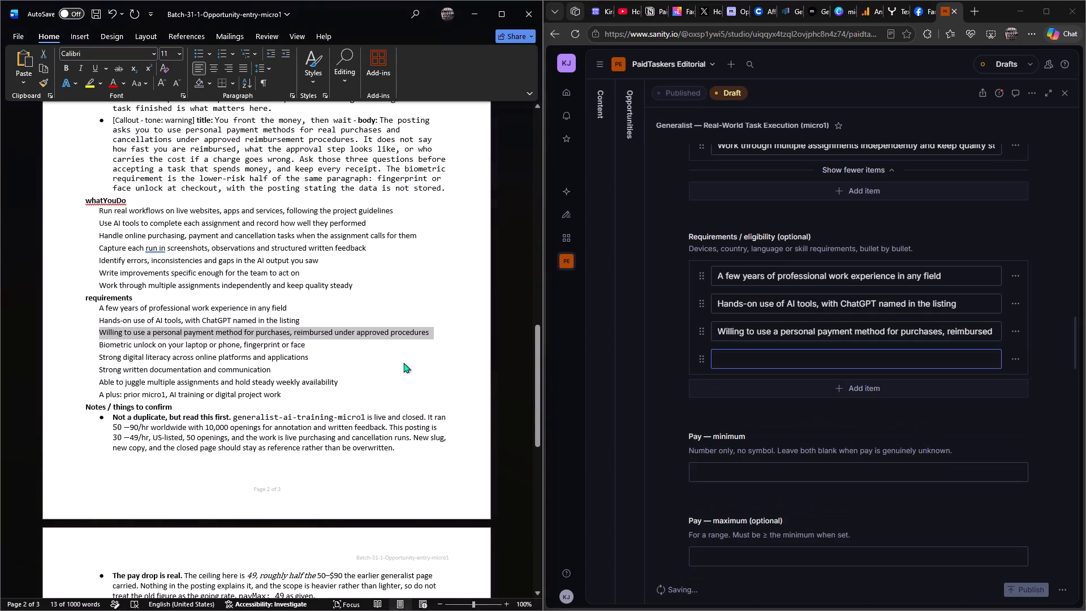
{"action": "double_click", "coordinate": [341, 356]}
{"action": "left_click_drag", "start_coordinate": [341, 349], "coordinate": [115, 348]}
{"action": "key", "text": "ctrl+c"}
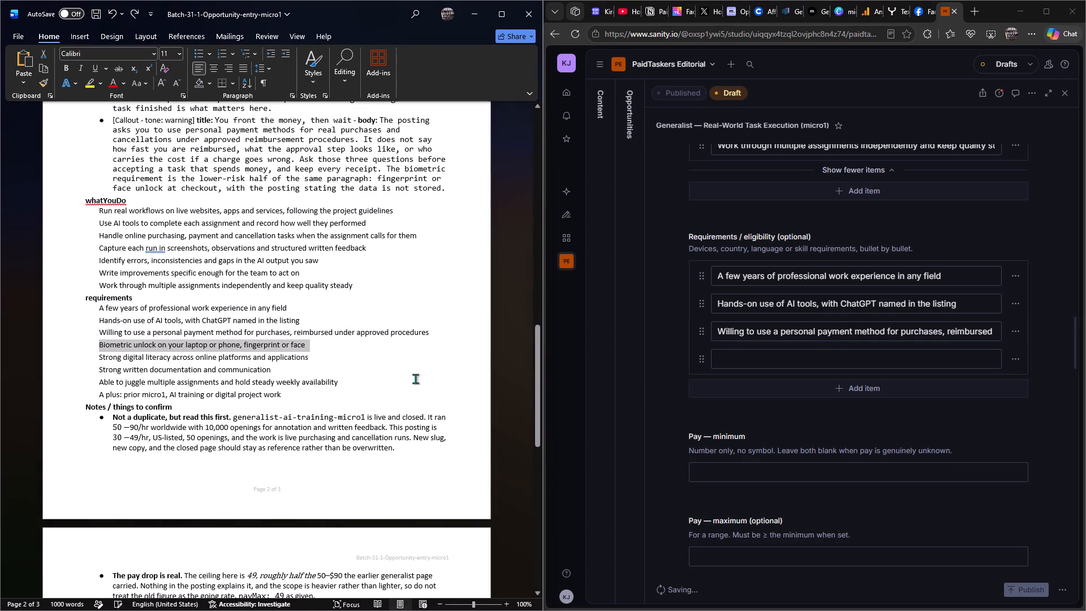
{"action": "left_click", "coordinate": [867, 361]}
{"action": "key", "text": "ctrl+v"}
Add a fifth Requirements / eligibility item and copy in "Strong digital literacy across online platforms and applications".
{"action": "left_click", "coordinate": [848, 387]}
{"action": "left_click", "coordinate": [343, 350]}
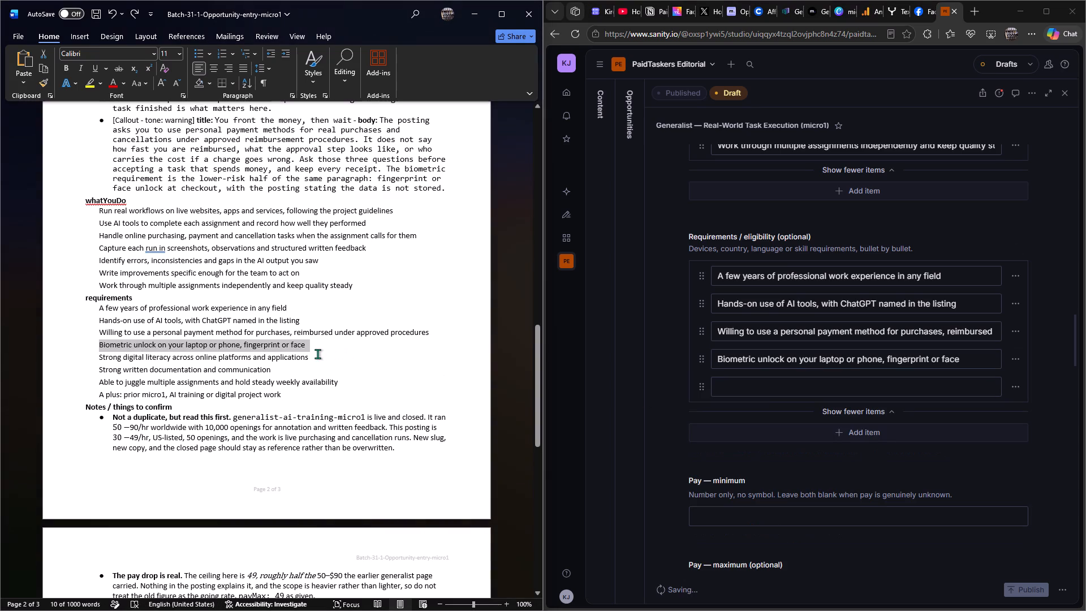
{"action": "left_click_drag", "start_coordinate": [321, 356], "coordinate": [90, 362]}
{"action": "key", "text": "ctrl+c"}
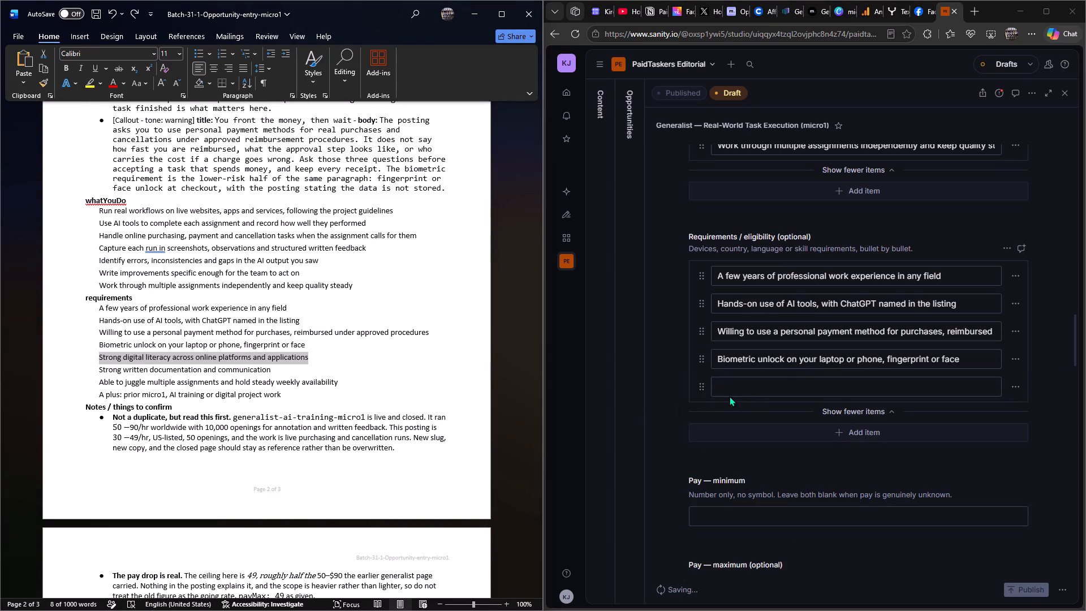
{"action": "left_click", "coordinate": [785, 384]}
{"action": "key", "text": "ctrl+v"}
Add a sixth Requirements / eligibility item and copy in "Strong written documentation and communication".
{"action": "left_click", "coordinate": [752, 432]}
{"action": "left_click", "coordinate": [416, 394]}
{"action": "left_click_drag", "start_coordinate": [290, 367], "coordinate": [219, 368]}
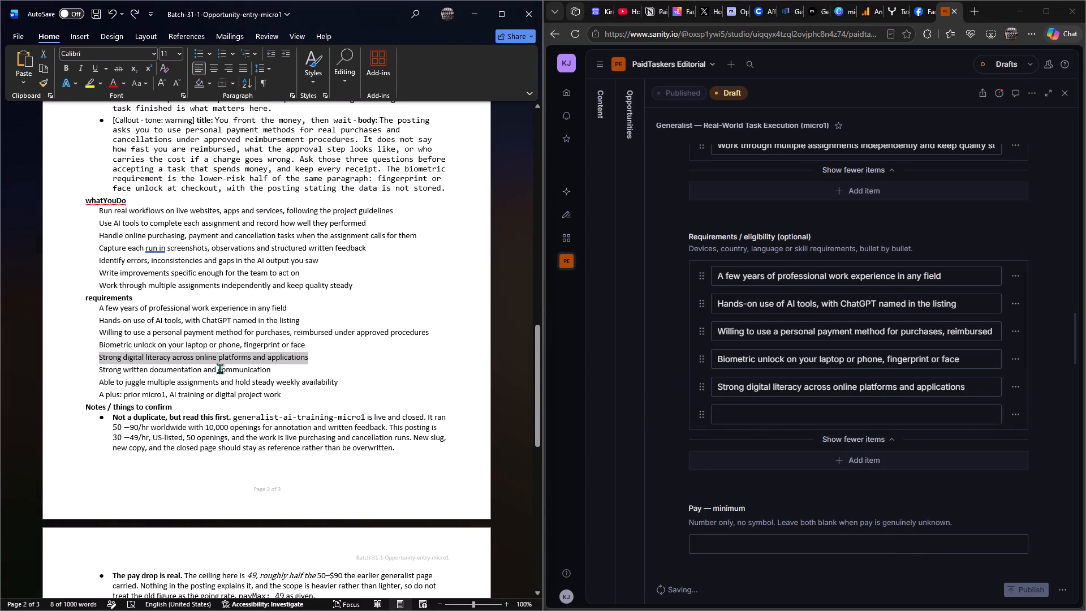
{"action": "left_click_drag", "start_coordinate": [219, 368], "coordinate": [100, 369]}
{"action": "key", "text": "ctrl+c"}
{"action": "left_click", "coordinate": [774, 403]}
{"action": "key", "text": "ctrl+v"}
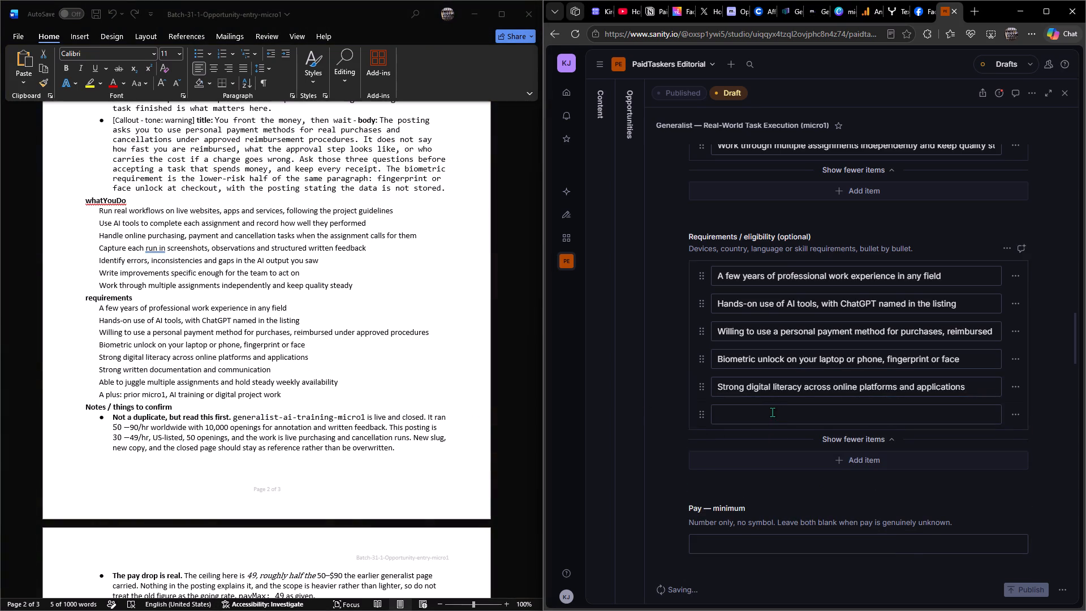
{"action": "left_click", "coordinate": [772, 412]}
{"action": "key", "text": "ctrl+v"}
Add a seventh Requirements / eligibility item and copy in "Able to juggle multiple assignments and hold steady weekly availability".
{"action": "left_click", "coordinate": [754, 458]}
{"action": "left_click", "coordinate": [351, 380]}
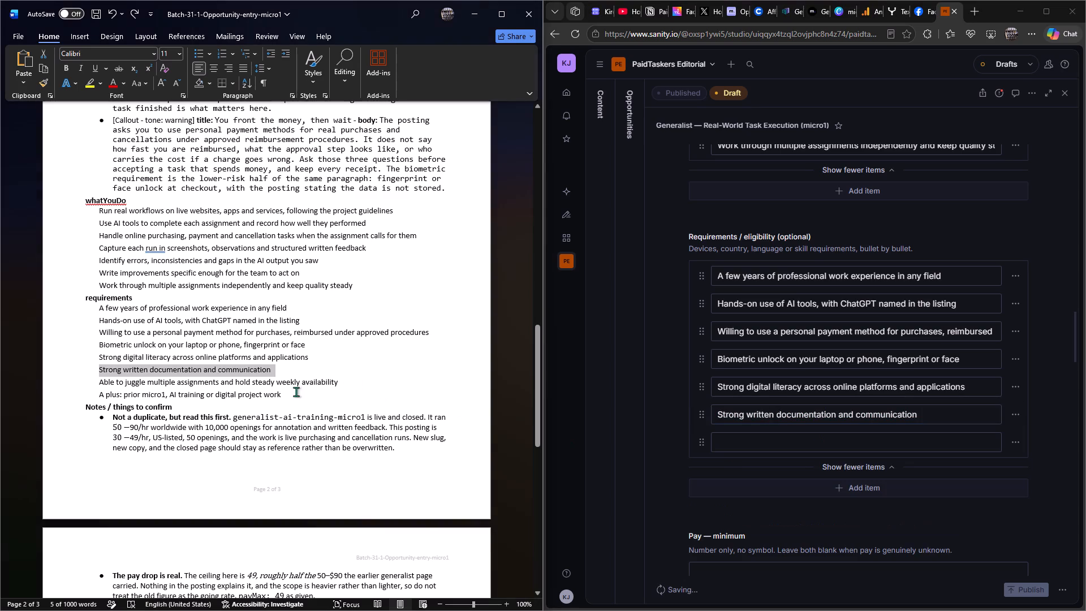
{"action": "left_click_drag", "start_coordinate": [352, 381], "coordinate": [99, 381]}
{"action": "key", "text": "ctrl+c"}
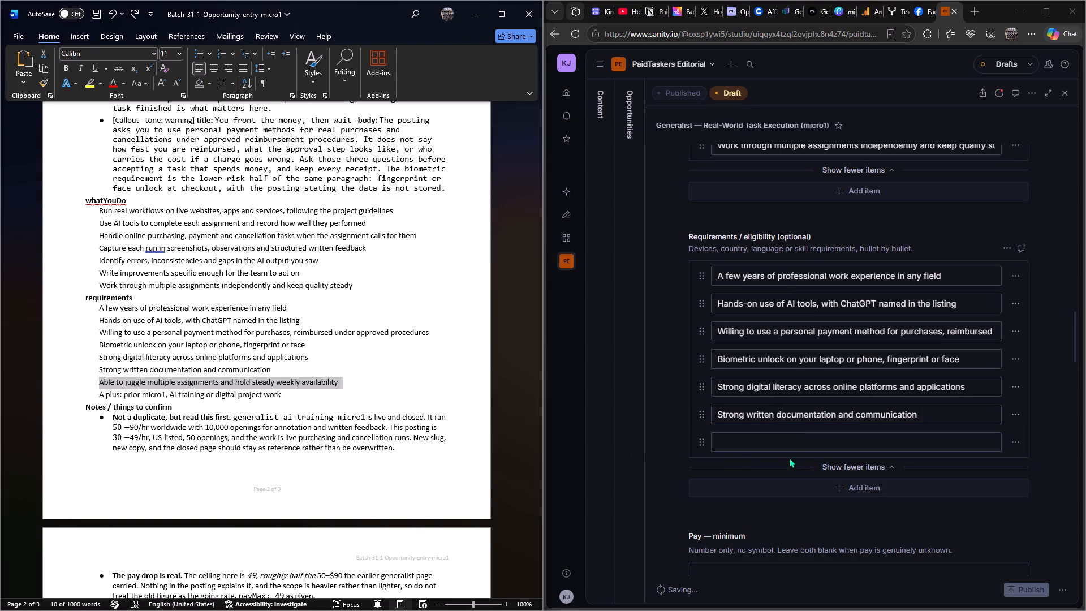
{"action": "left_click", "coordinate": [812, 458]}
{"action": "left_click", "coordinate": [821, 446]}
{"action": "key", "text": "ctrl+v"}
Add an eighth Requirements / eligibility item and copy in "A plus: prior micro1, AI training or digital project work".
{"action": "left_click", "coordinate": [794, 477]}
{"action": "left_click", "coordinate": [776, 492]}
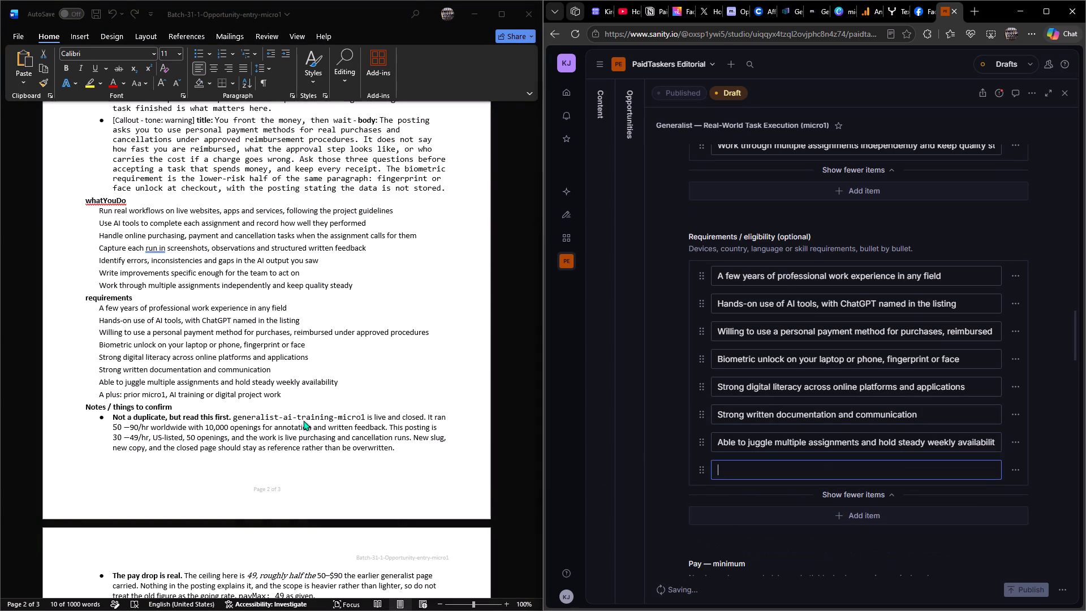
{"action": "left_click", "coordinate": [303, 420]}
{"action": "left_click_drag", "start_coordinate": [308, 402], "coordinate": [93, 390]}
{"action": "left_click", "coordinate": [271, 390]}
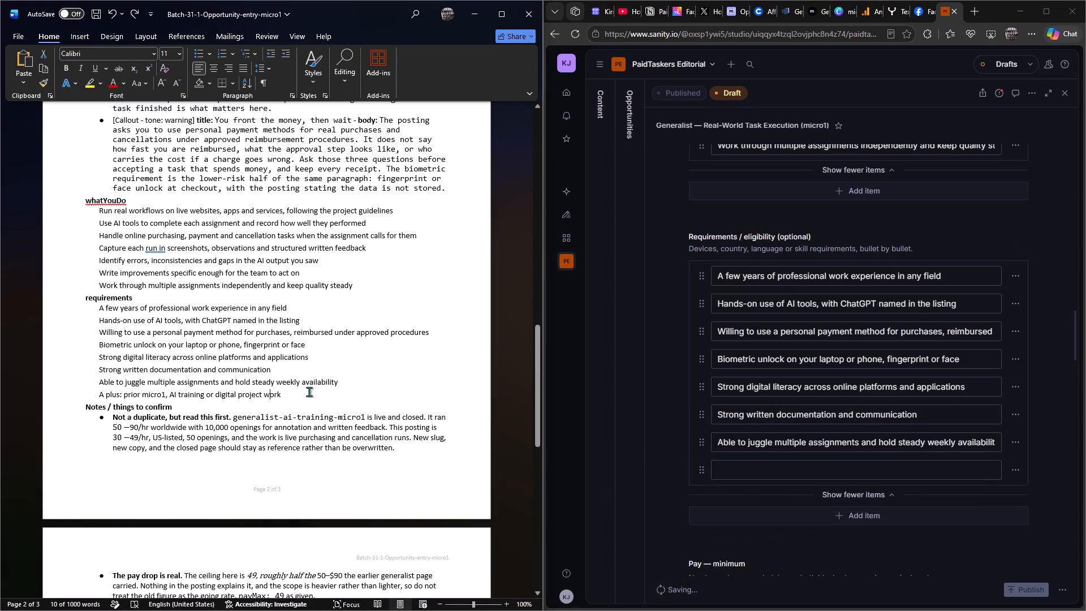
{"action": "left_click_drag", "start_coordinate": [309, 391], "coordinate": [96, 394]}
{"action": "key", "text": "ctrl+c"}
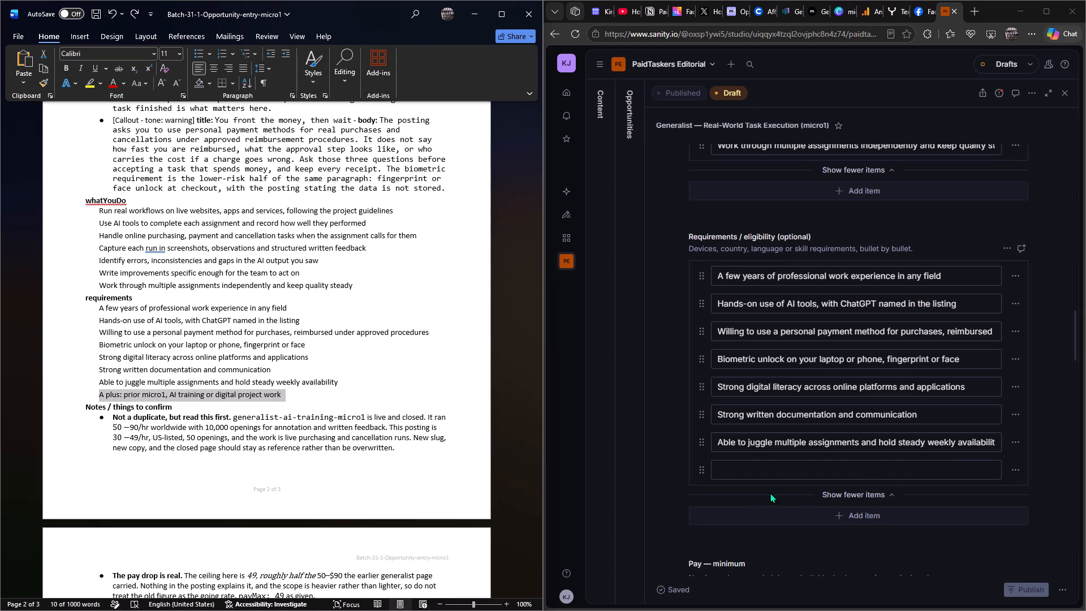
{"action": "left_click", "coordinate": [858, 468]}
{"action": "key", "text": "ctrl+v"}
{"action": "left_click", "coordinate": [1071, 433]}
Set the pay to a minimum of 30 and a maximum of 49, with the pay period Per hour.
{"action": "scroll", "coordinate": [1071, 433], "scroll_direction": "down", "scroll_amount": 6}
{"action": "scroll", "coordinate": [1017, 461], "scroll_direction": "up", "scroll_amount": 6}
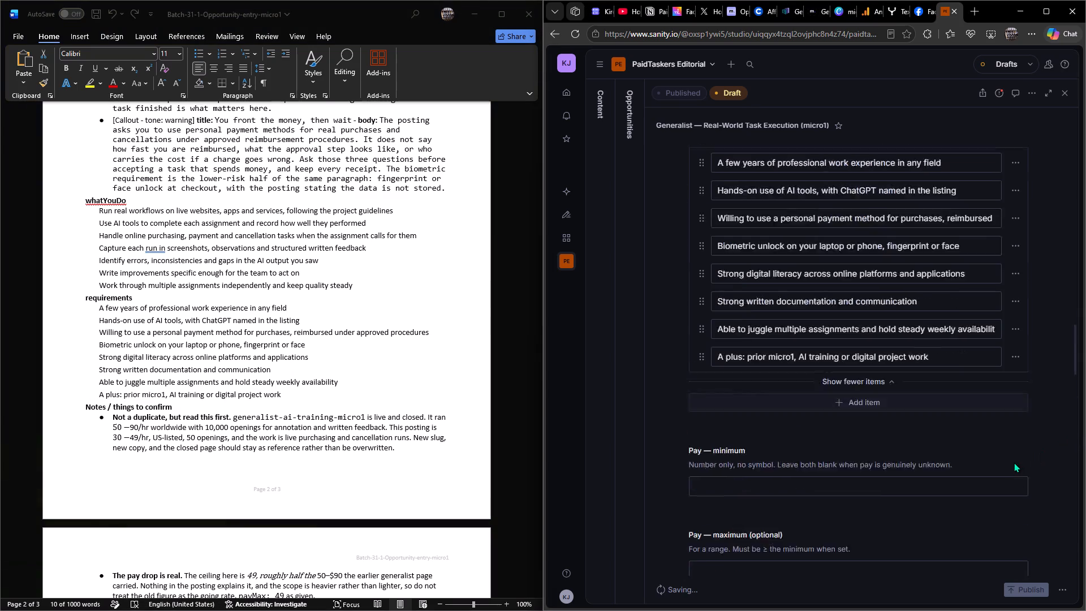
{"action": "scroll", "coordinate": [203, 338], "scroll_direction": "up", "scroll_amount": 20}
{"action": "scroll", "coordinate": [203, 338], "scroll_direction": "up", "scroll_amount": 1}
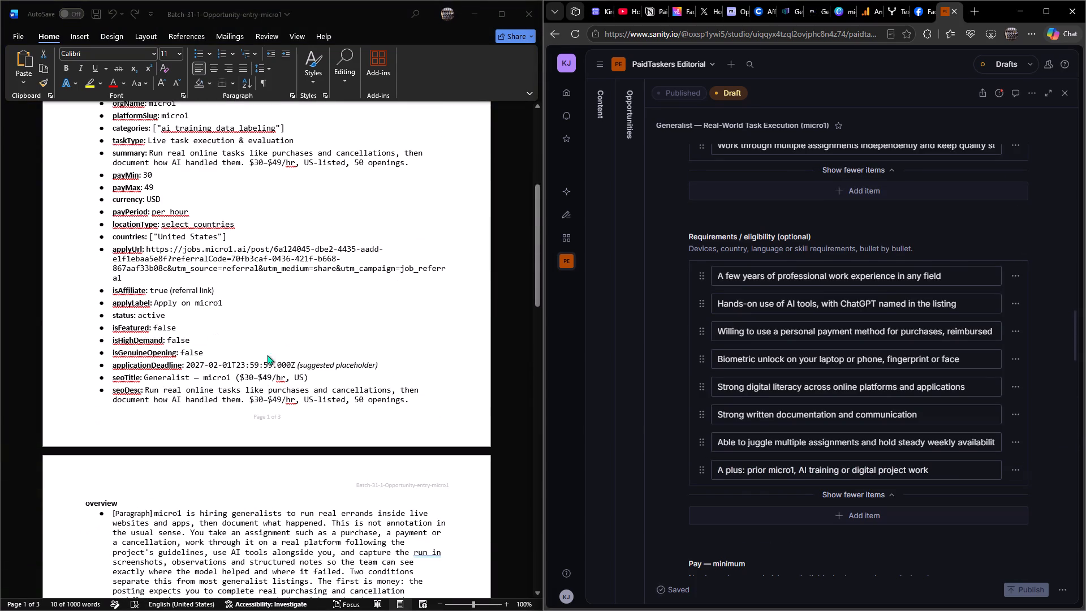
{"action": "scroll", "coordinate": [727, 415], "scroll_direction": "down", "scroll_amount": 5}
{"action": "left_click", "coordinate": [790, 316]}
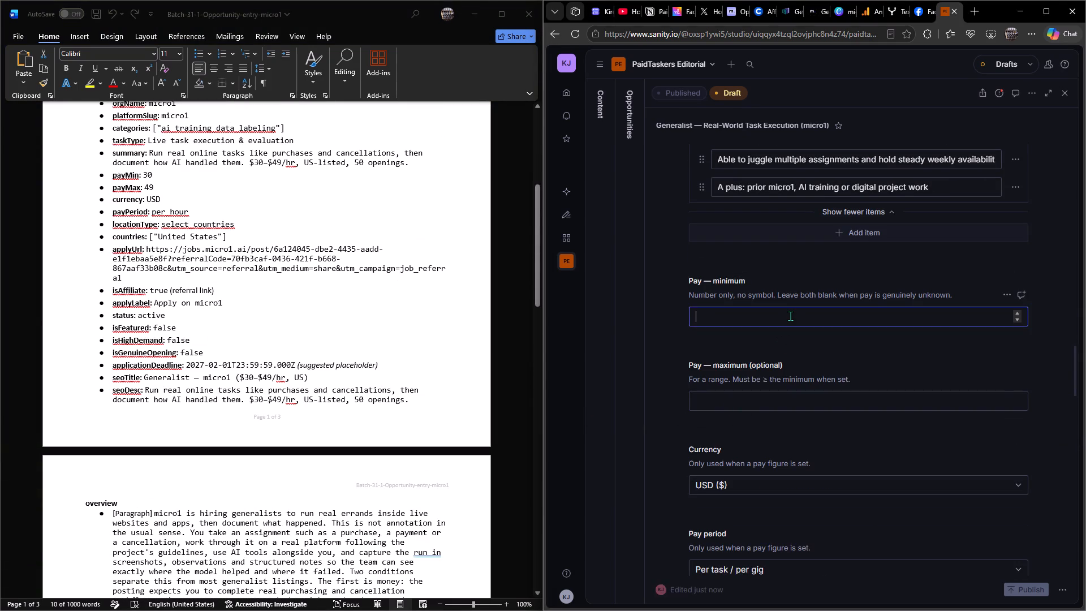
{"action": "type", "text": "30"}
{"action": "left_click", "coordinate": [804, 408]}
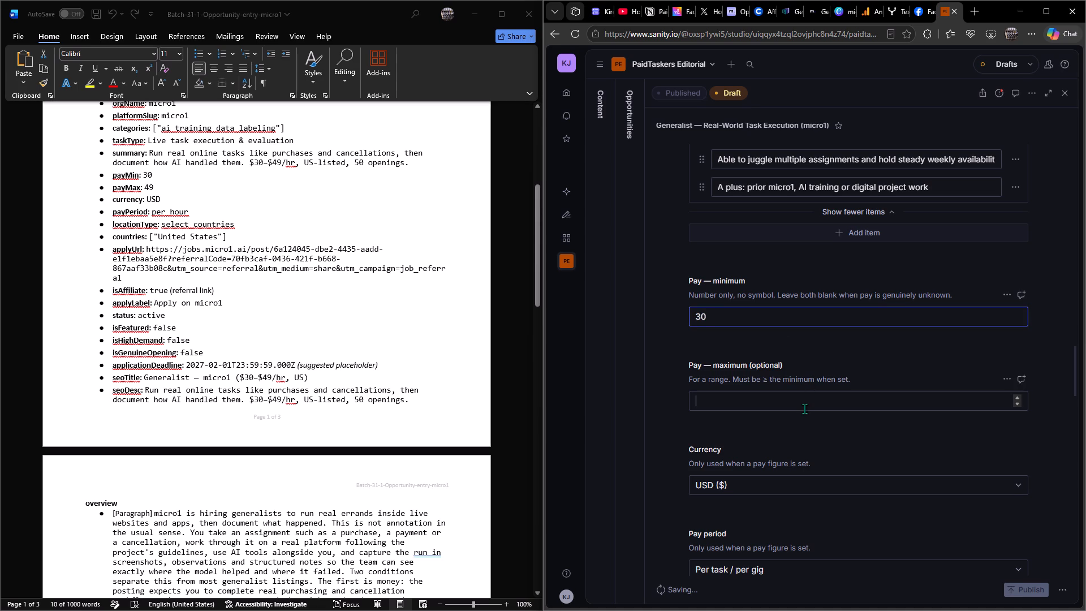
{"action": "type", "text": "49"}
{"action": "scroll", "coordinate": [804, 409], "scroll_direction": "down", "scroll_amount": 3}
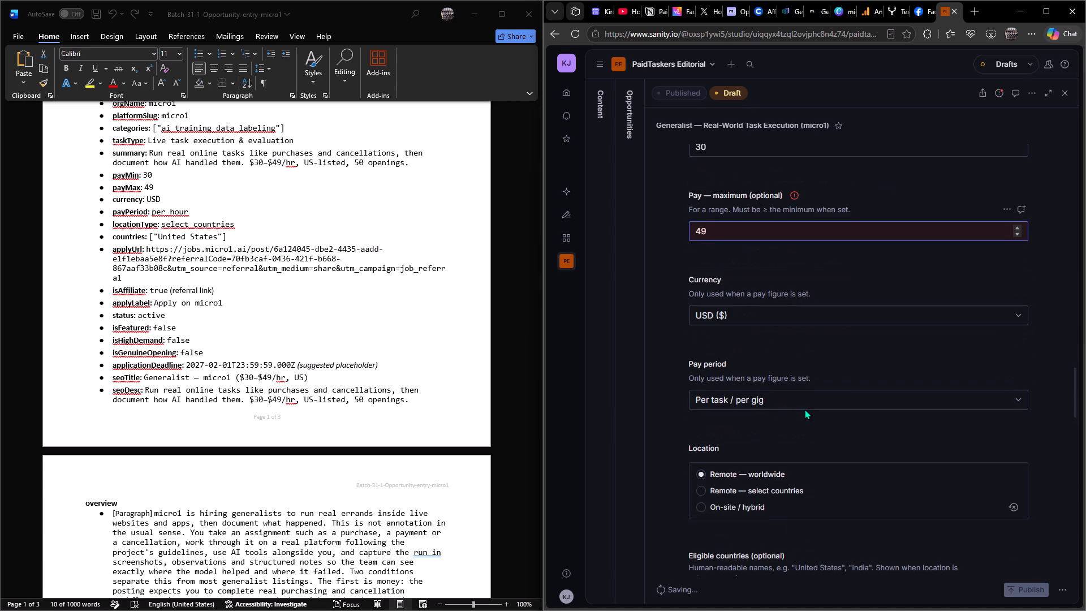
{"action": "left_click", "coordinate": [817, 394]}
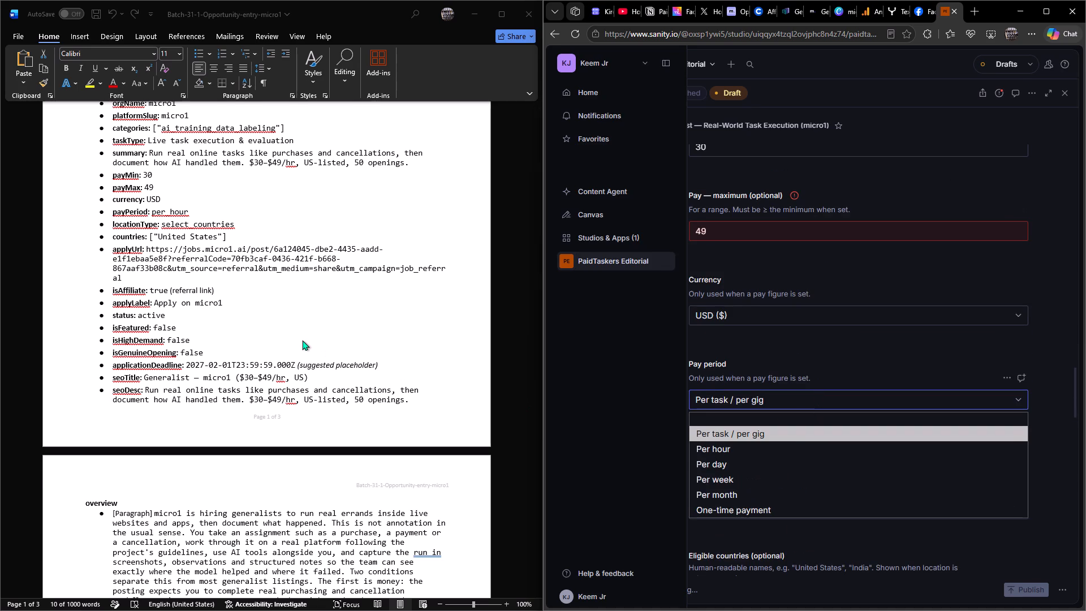
{"action": "scroll", "coordinate": [301, 340], "scroll_direction": "up", "scroll_amount": 1}
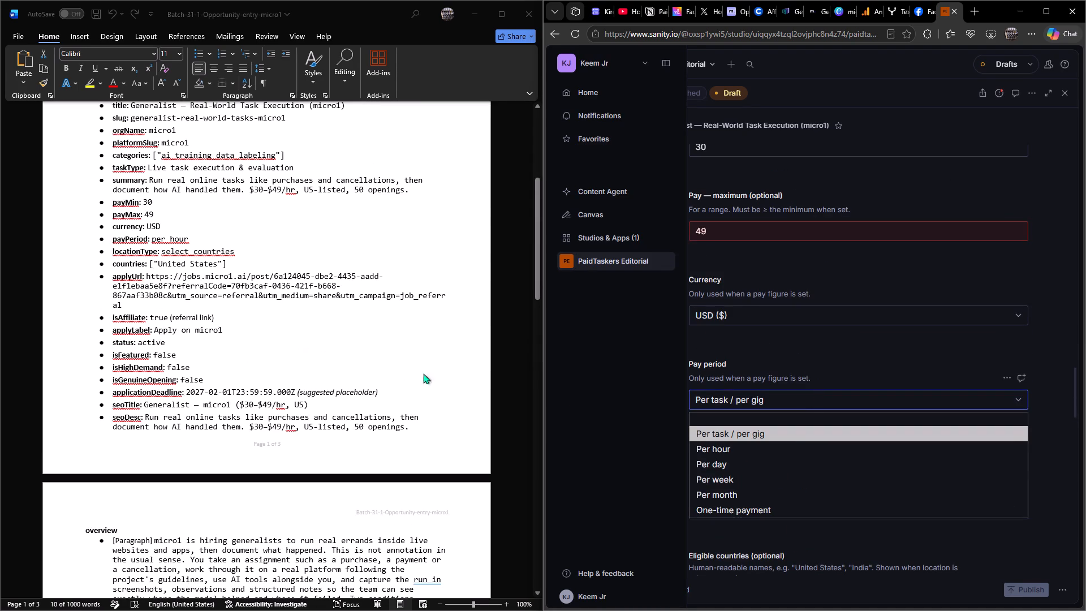
{"action": "left_click", "coordinate": [798, 446]}
Set the location to Remote — select countries and add United States as an eligible country.
{"action": "scroll", "coordinate": [798, 446], "scroll_direction": "down", "scroll_amount": 2}
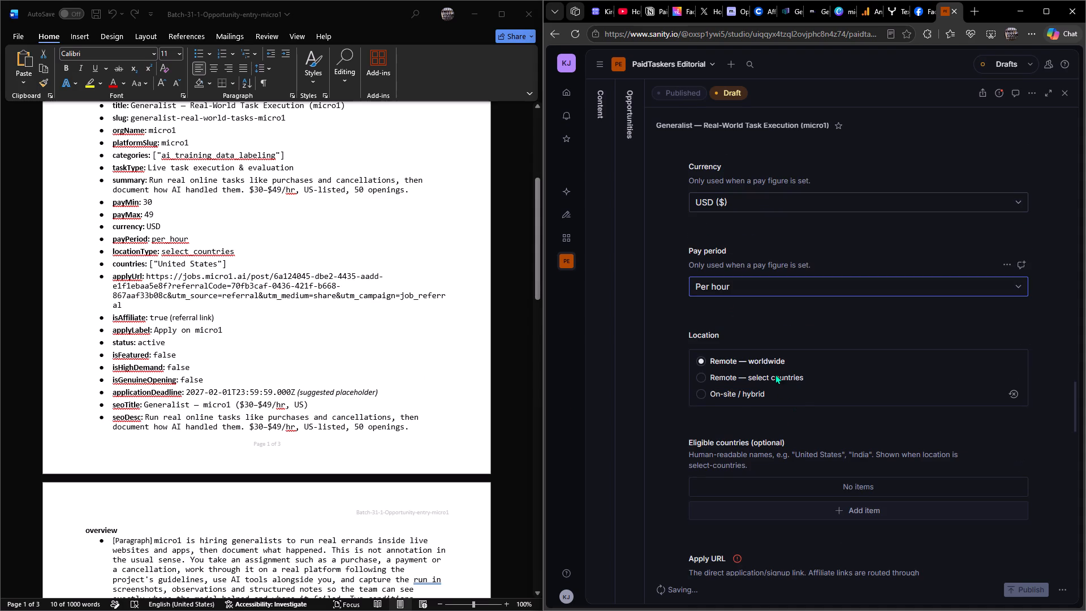
{"action": "left_click", "coordinate": [779, 384]}
{"action": "left_click", "coordinate": [782, 373]}
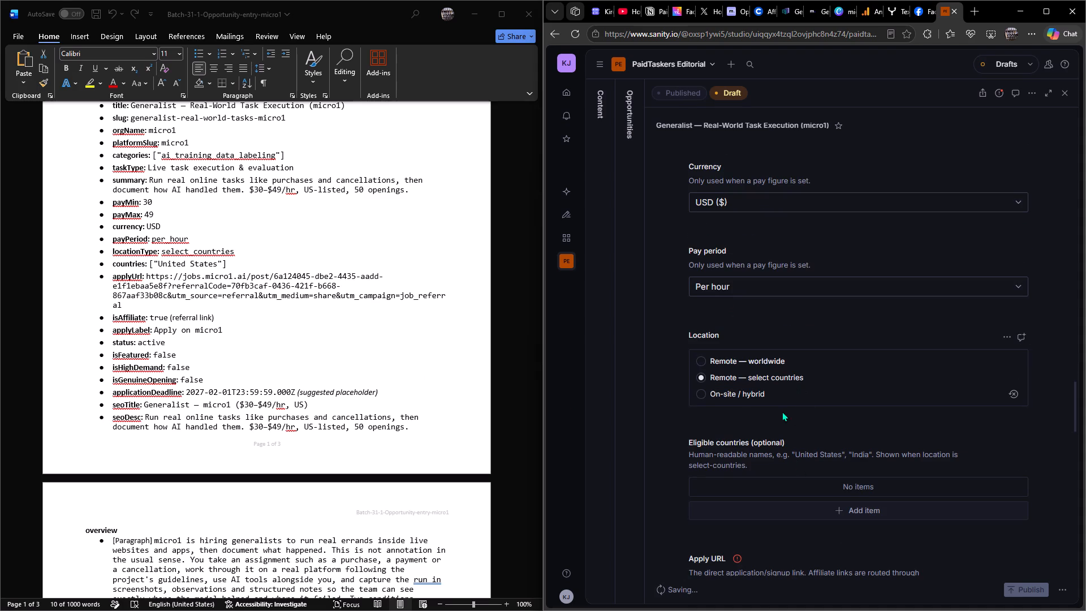
{"action": "left_click", "coordinate": [803, 509]}
{"action": "left_click", "coordinate": [799, 499]}
{"action": "type", "text": "United States"}
{"action": "scroll", "coordinate": [851, 513], "scroll_direction": "down", "scroll_amount": 3}
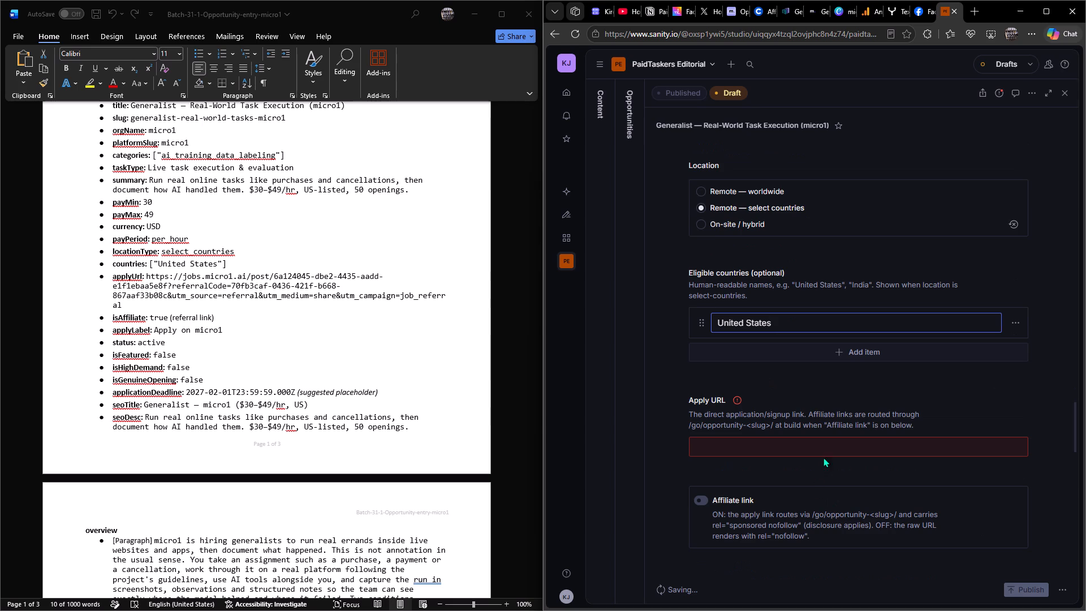
Copy the Generalist listing's referral link from the micro1 opportunities page and paste it as the Apply URL in Sanity.
{"action": "left_click", "coordinate": [828, 448]}
{"action": "left_click", "coordinate": [190, 317]}
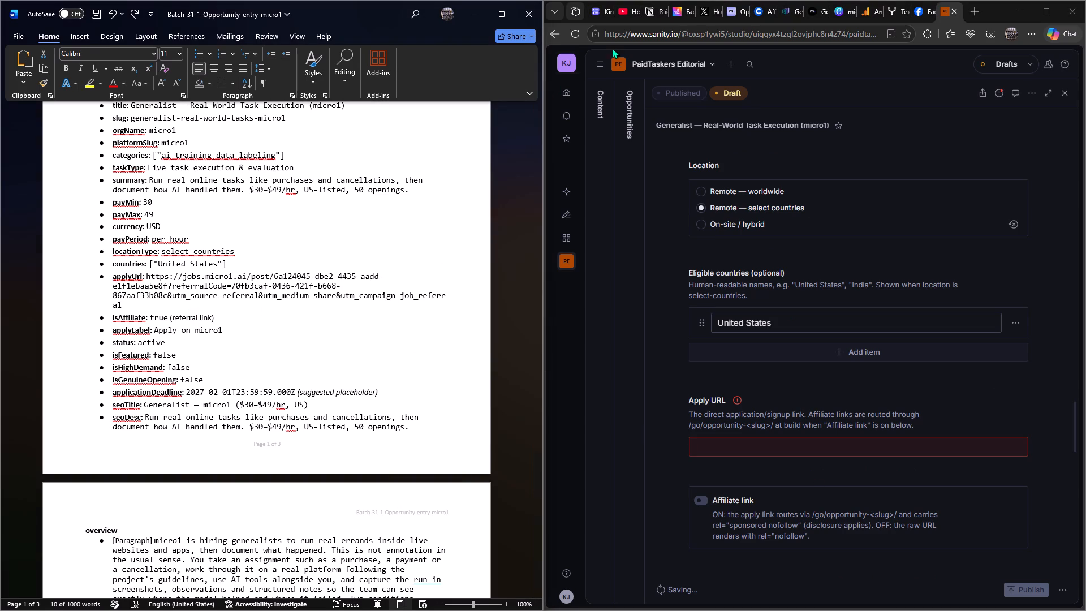
{"action": "left_click", "coordinate": [732, 9]}
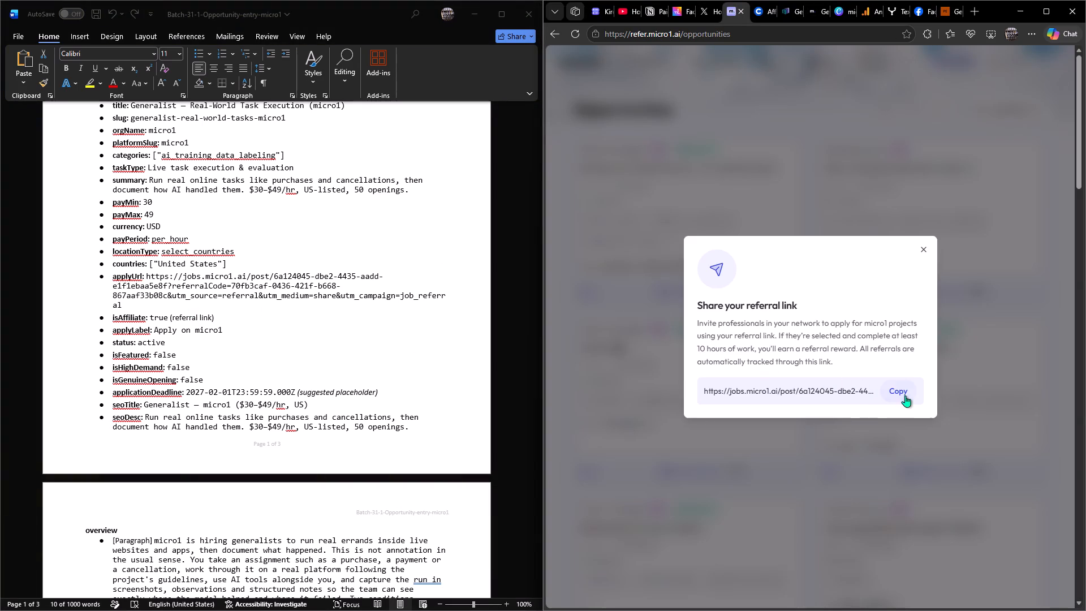
{"action": "left_click", "coordinate": [906, 395]}
{"action": "left_click", "coordinate": [923, 249]}
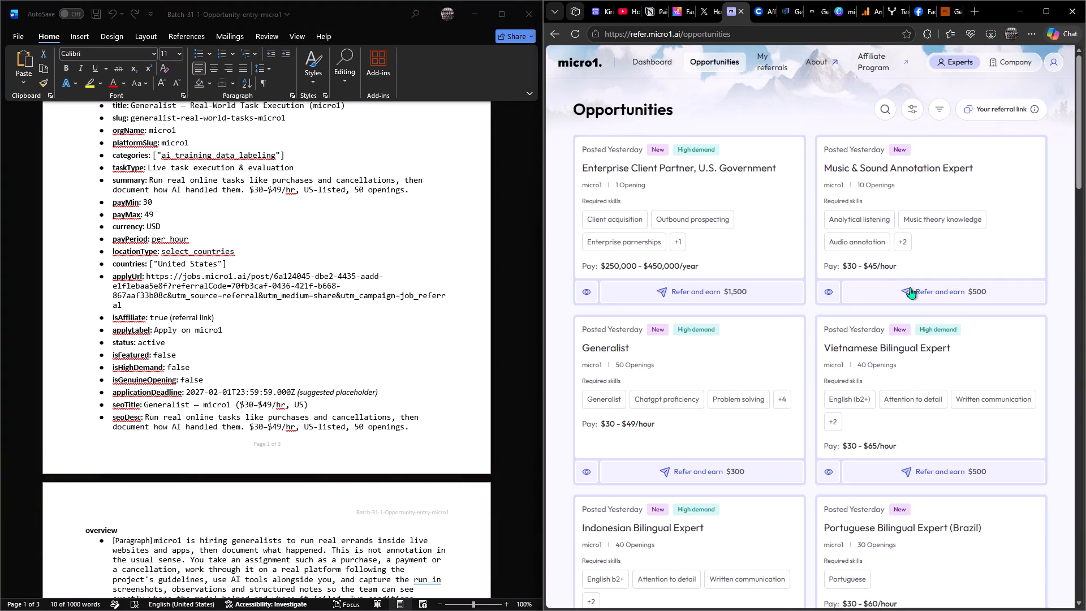
{"action": "left_click", "coordinate": [694, 470]}
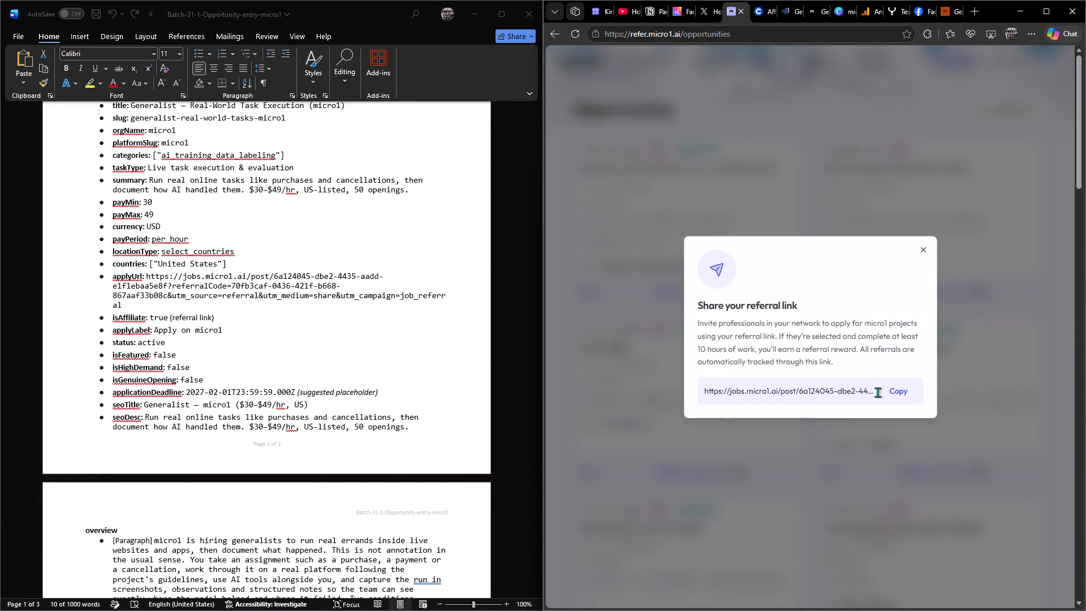
{"action": "left_click", "coordinate": [891, 398]}
{"action": "left_click", "coordinate": [994, 372]}
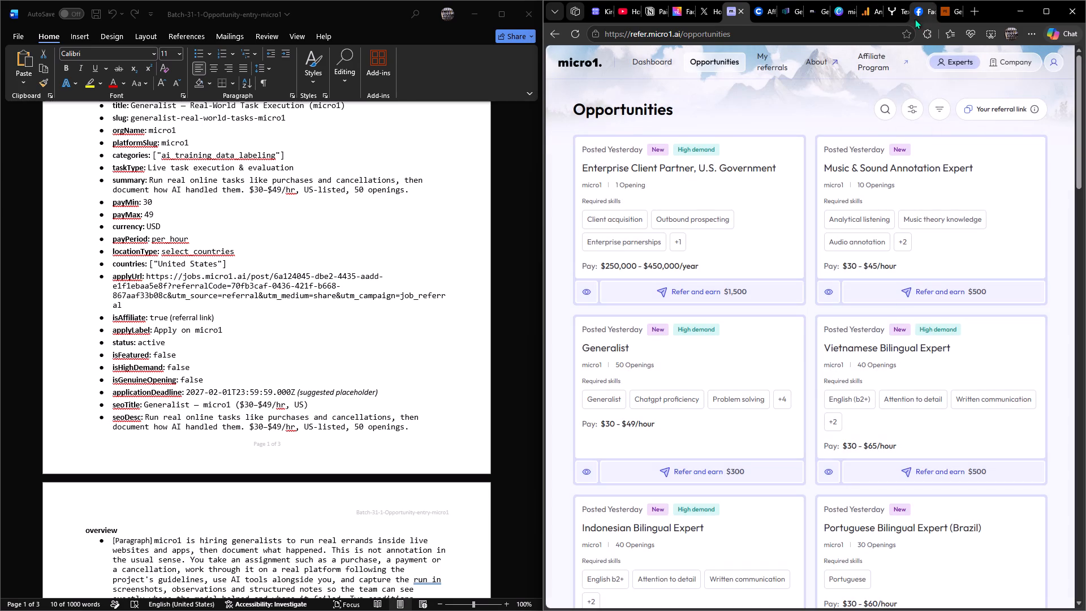
{"action": "left_click", "coordinate": [949, 11]}
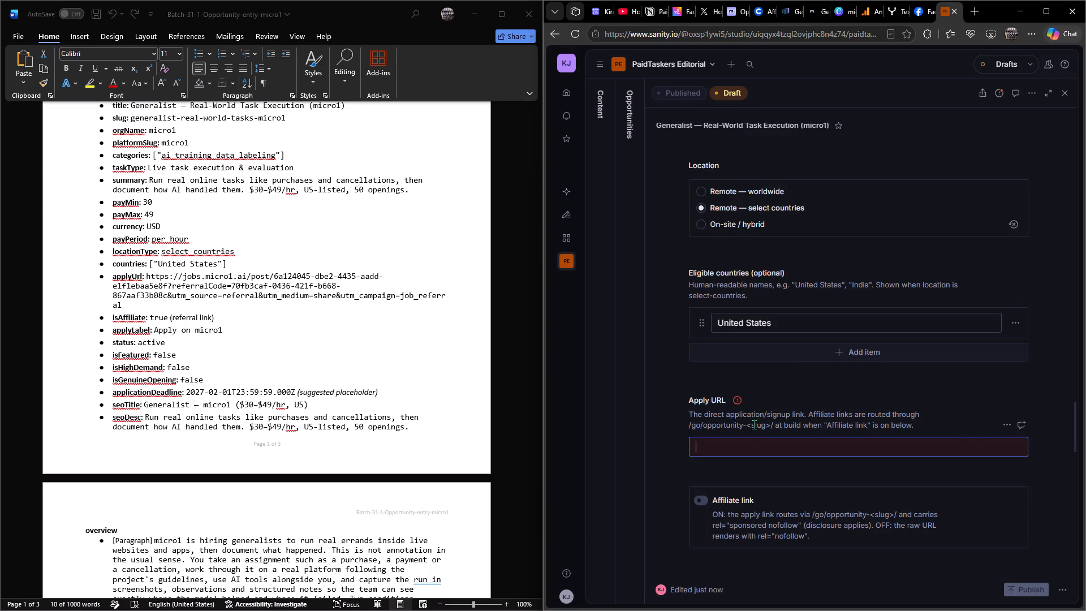
{"action": "key", "text": "ctrl+v"}
Turn on the Affiliate link option for the apply link.
{"action": "scroll", "coordinate": [768, 420], "scroll_direction": "down", "scroll_amount": 2}
{"action": "left_click", "coordinate": [703, 384]}
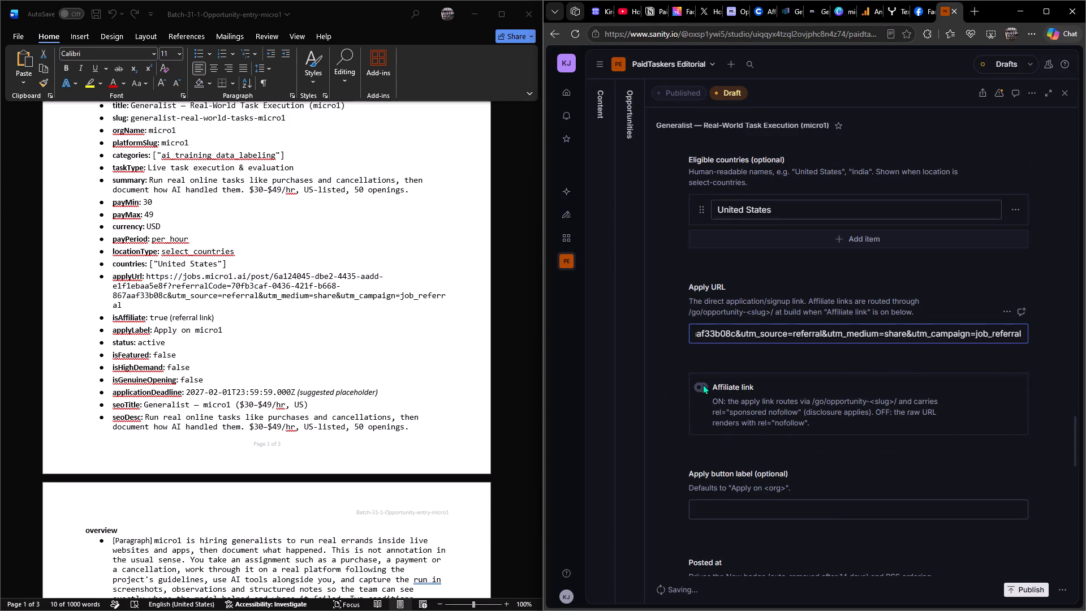
Set the application deadline to 31 December 2026, leaving the time at 16:52.
{"action": "scroll", "coordinate": [752, 378], "scroll_direction": "down", "scroll_amount": 4}
{"action": "left_click", "coordinate": [1016, 477]}
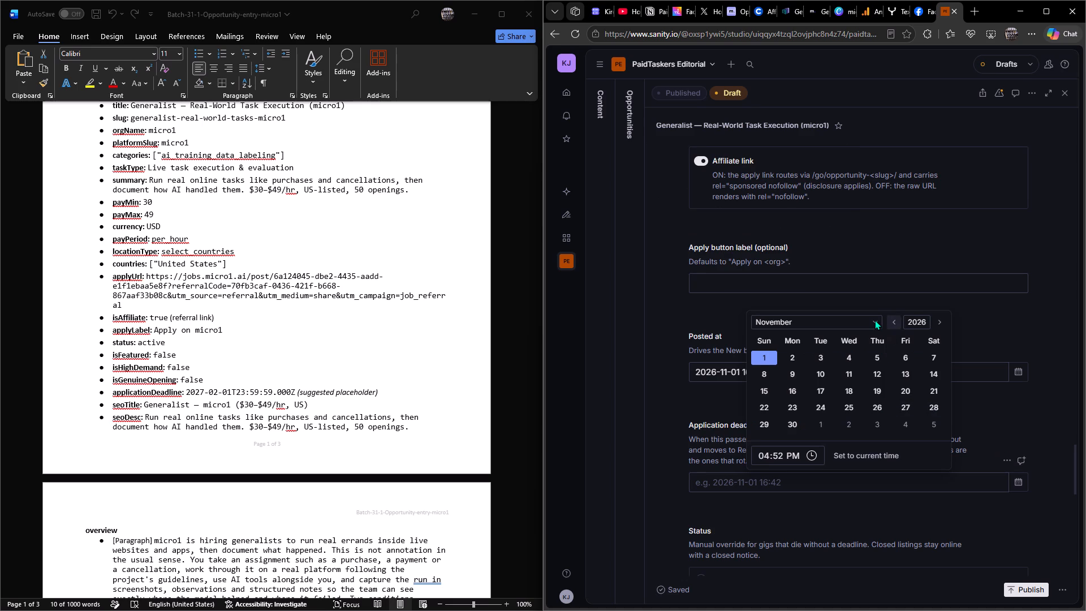
{"action": "left_click", "coordinate": [874, 320]}
{"action": "left_click", "coordinate": [809, 487]}
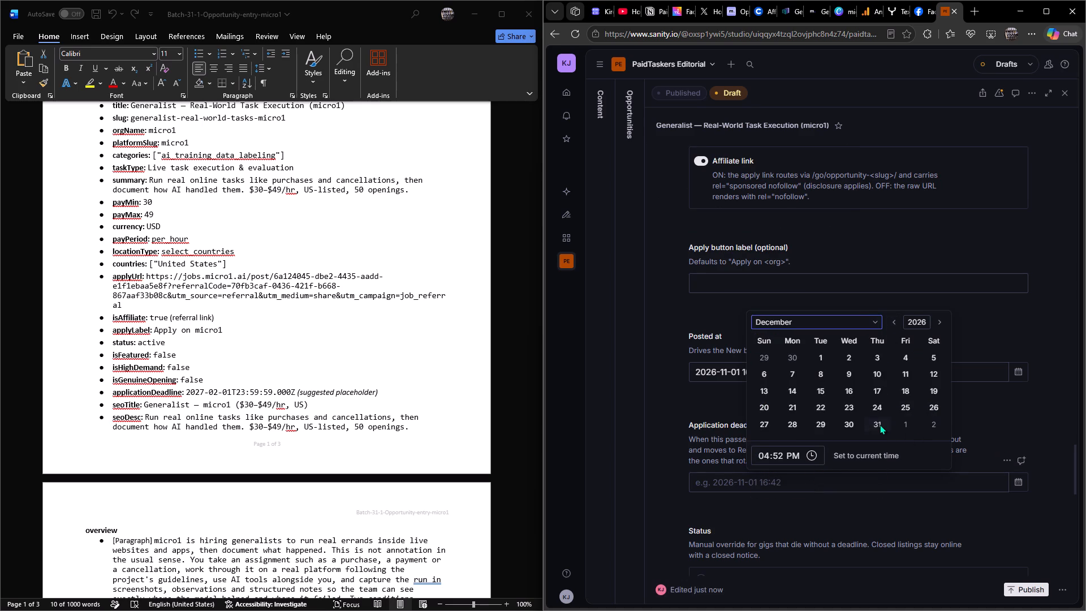
{"action": "left_click", "coordinate": [876, 423]}
{"action": "left_click", "coordinate": [1010, 423]}
Turn on the High demand badge and the Featured badge for the opportunity.
{"action": "scroll", "coordinate": [1011, 425], "scroll_direction": "down", "scroll_amount": 3}
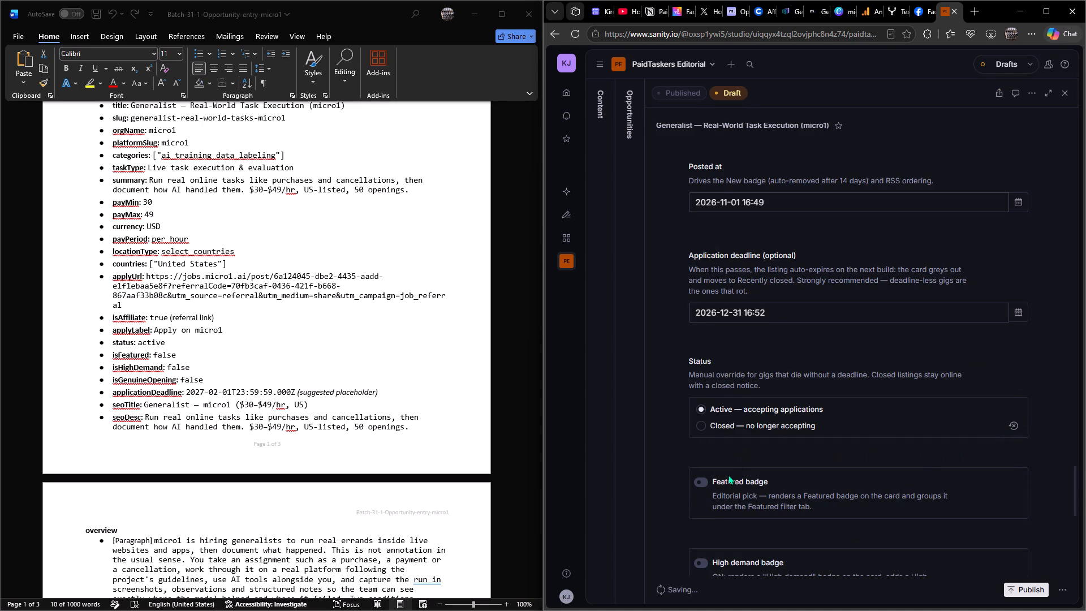
{"action": "scroll", "coordinate": [714, 485], "scroll_direction": "down", "scroll_amount": 2}
{"action": "left_click", "coordinate": [704, 447]}
{"action": "scroll", "coordinate": [704, 447], "scroll_direction": "down", "scroll_amount": 4}
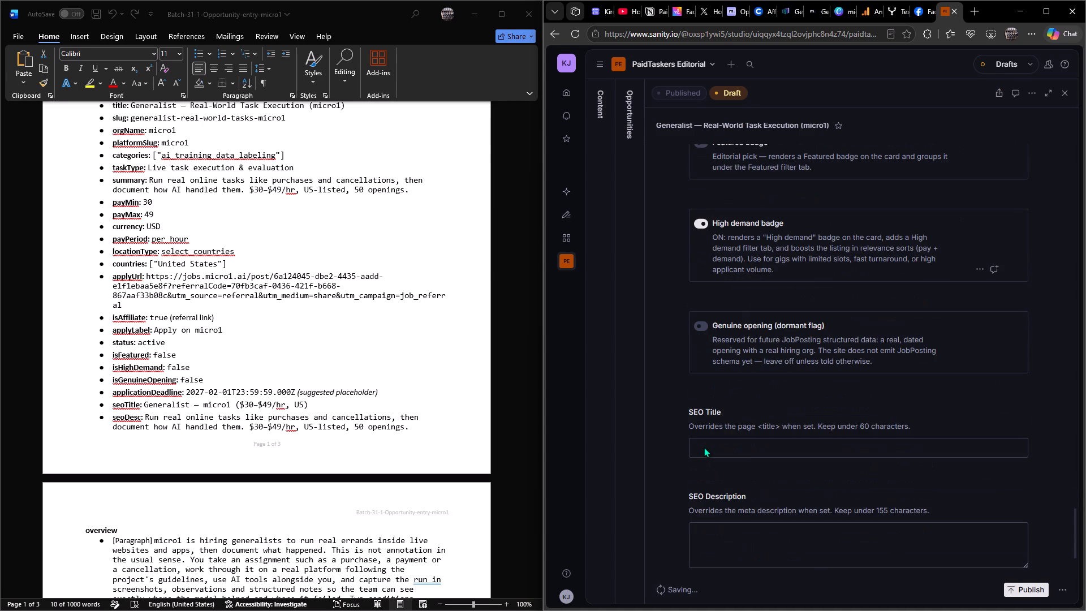
{"action": "scroll", "coordinate": [705, 203], "scroll_direction": "up", "scroll_amount": 1}
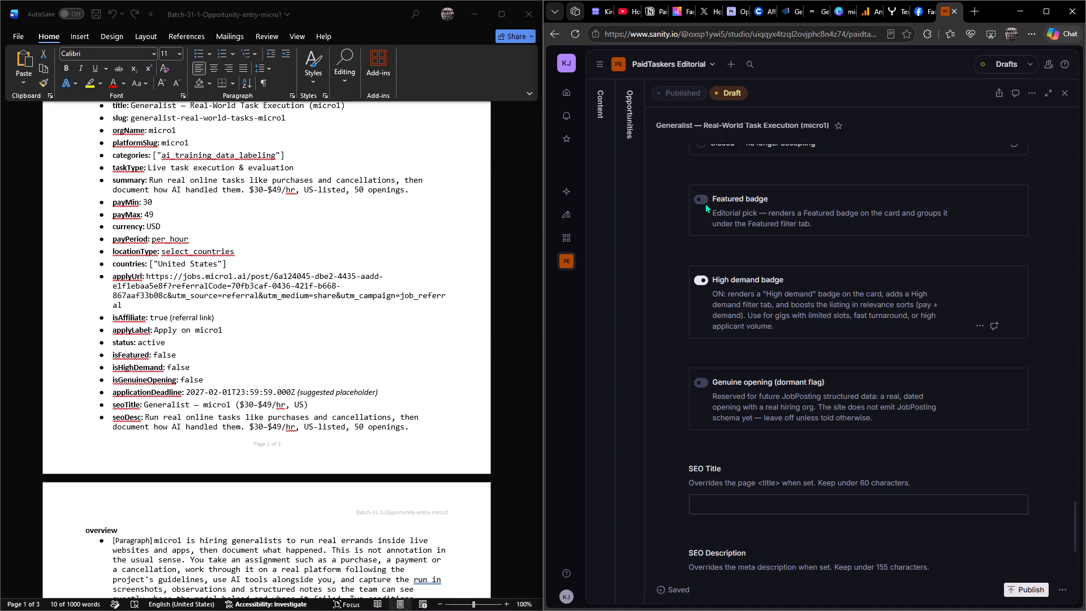
{"action": "left_click", "coordinate": [705, 203]}
Copy the seoTitle "Generalist — micro1 ($30–$49/hr, US)" from the entry document into the SEO Title field.
{"action": "scroll", "coordinate": [739, 339], "scroll_direction": "down", "scroll_amount": 3}
{"action": "left_click", "coordinate": [755, 335]}
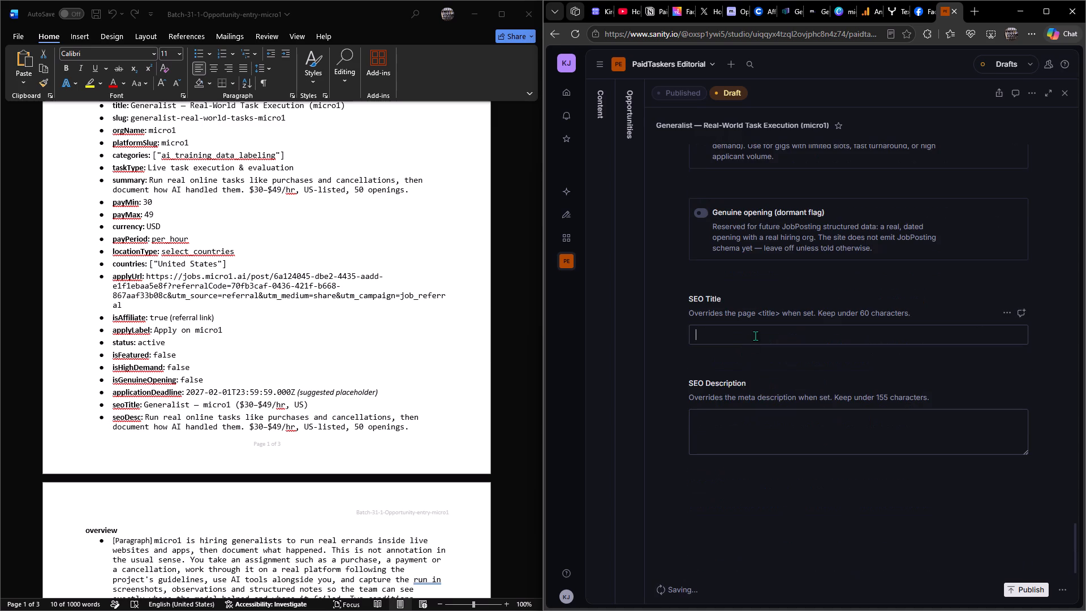
{"action": "left_click", "coordinate": [339, 372]}
{"action": "scroll", "coordinate": [334, 393], "scroll_direction": "down", "scroll_amount": 4}
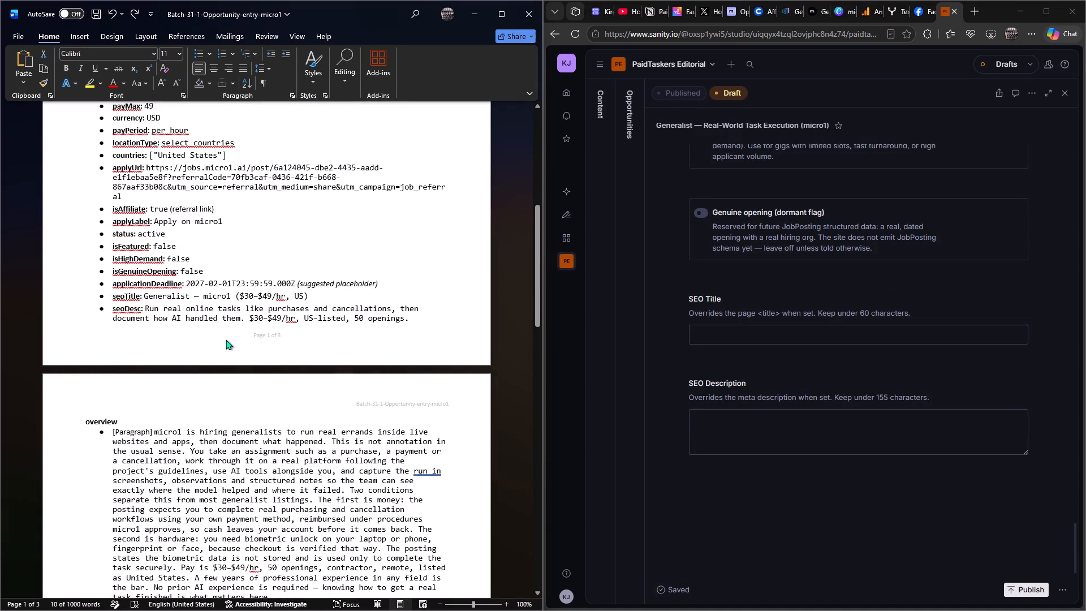
{"action": "left_click", "coordinate": [226, 339]}
{"action": "left_click_drag", "start_coordinate": [315, 294], "coordinate": [188, 294]}
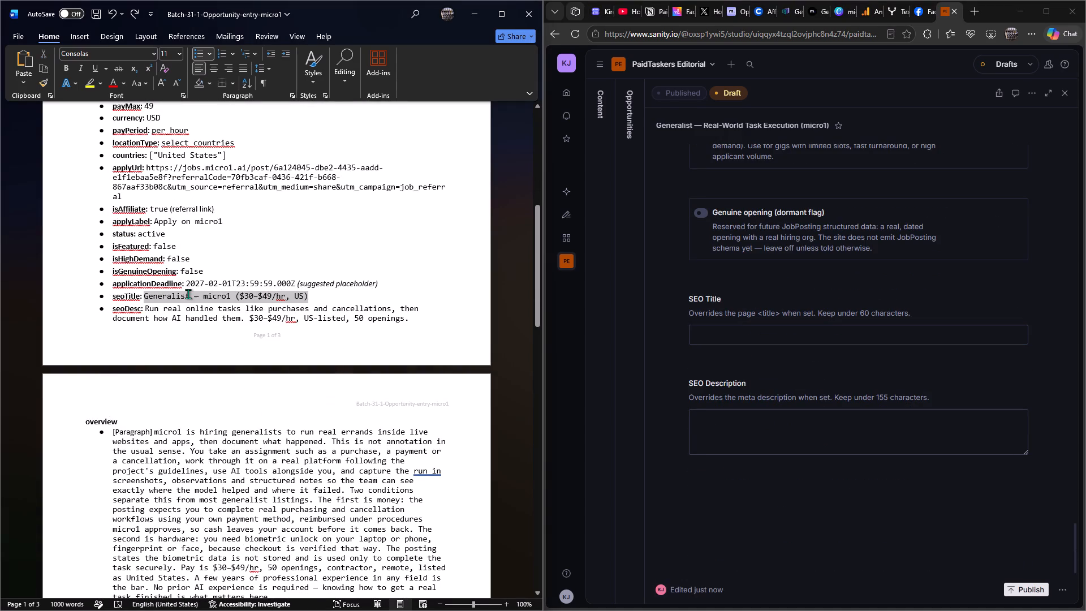
{"action": "left_click_drag", "start_coordinate": [188, 294], "coordinate": [170, 294]}
{"action": "key", "text": "ctrl+c"}
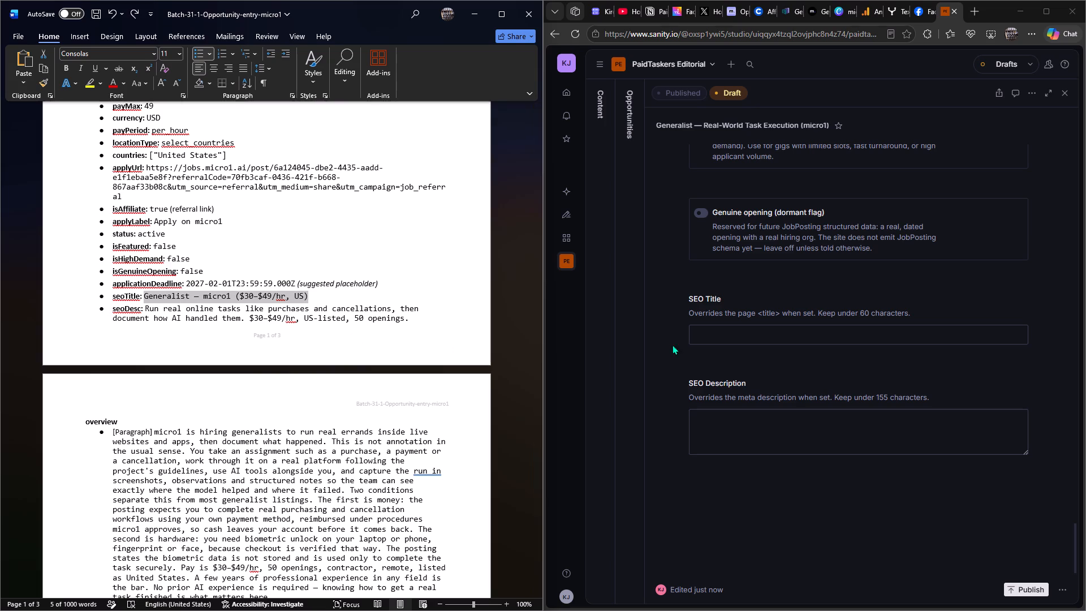
{"action": "left_click", "coordinate": [744, 342]}
{"action": "key", "text": "ctrl+v"}
Copy the phrase "Real-World Task Execution" from the opportunity's Title field.
{"action": "scroll", "coordinate": [760, 381], "scroll_direction": "up", "scroll_amount": 13}
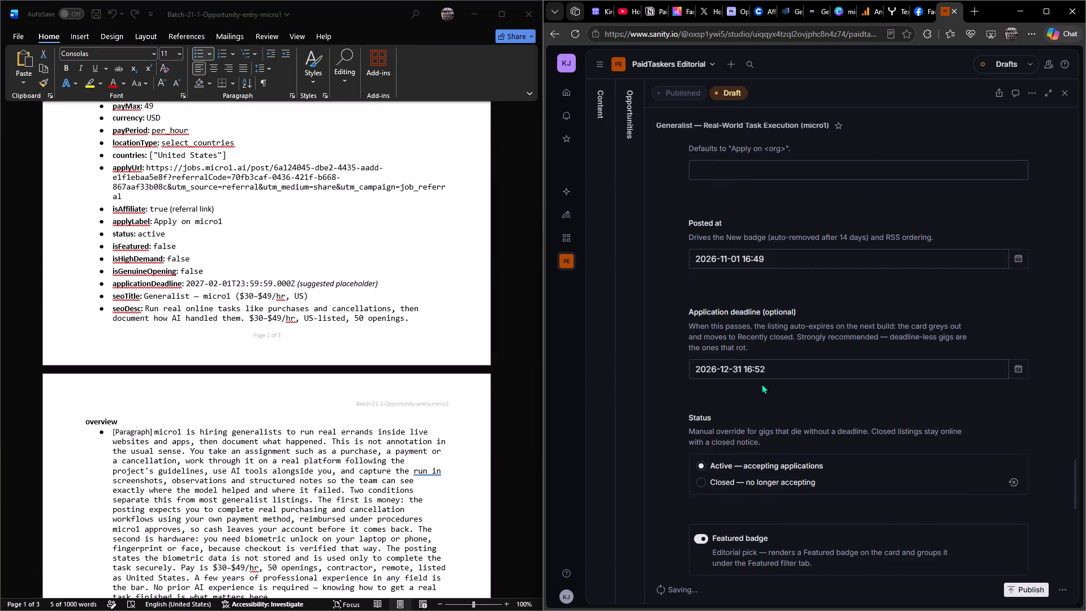
{"action": "scroll", "coordinate": [761, 384], "scroll_direction": "up", "scroll_amount": 8}
{"action": "scroll", "coordinate": [1044, 409], "scroll_direction": "up", "scroll_amount": 15}
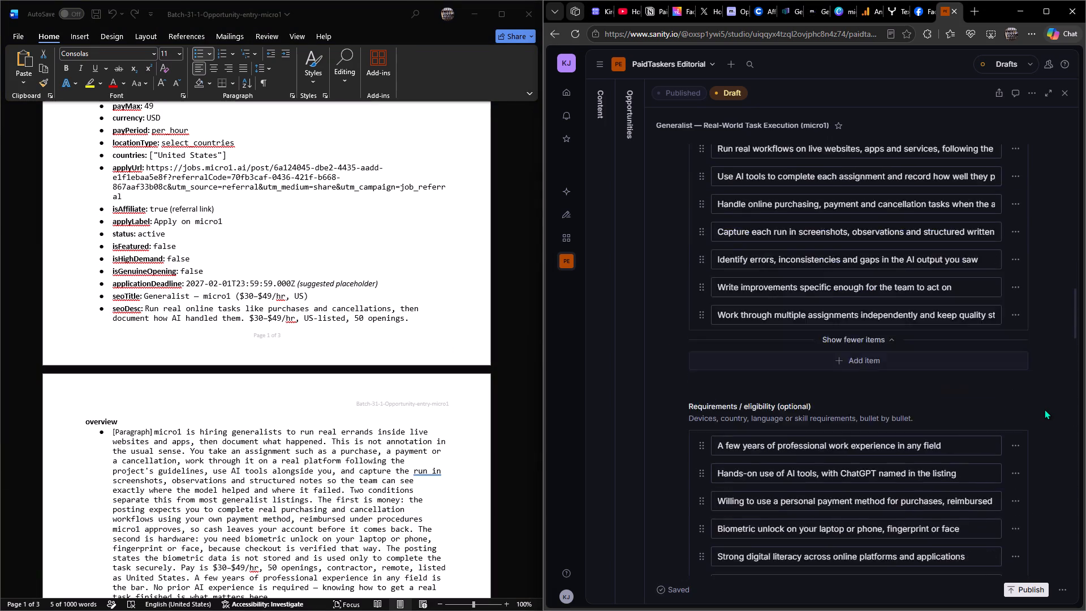
{"action": "scroll", "coordinate": [1044, 409], "scroll_direction": "up", "scroll_amount": 19}
{"action": "scroll", "coordinate": [1045, 409], "scroll_direction": "up", "scroll_amount": 2}
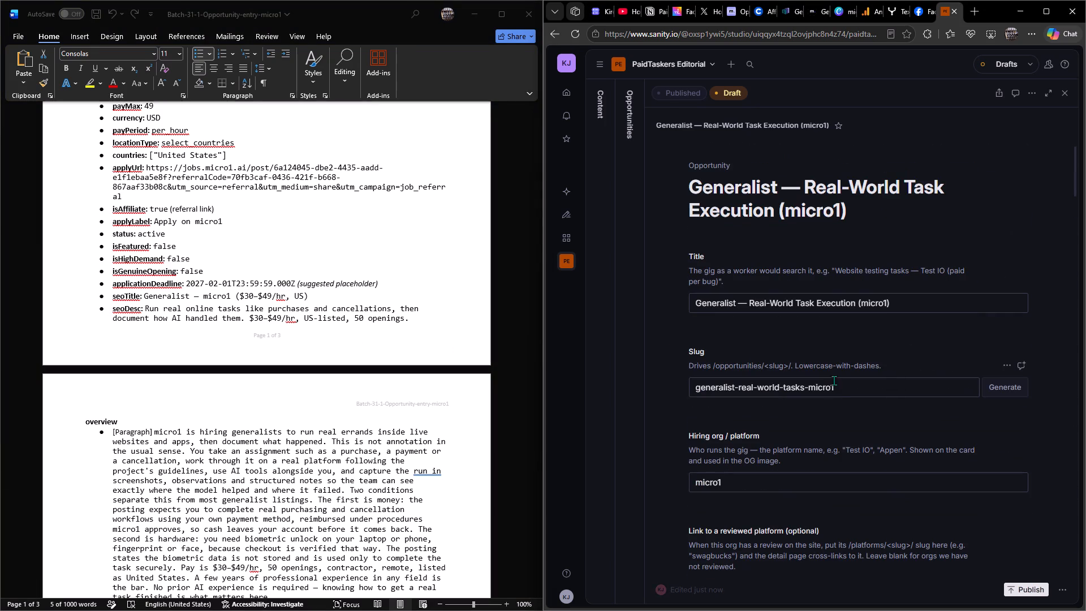
{"action": "left_click", "coordinate": [841, 392]}
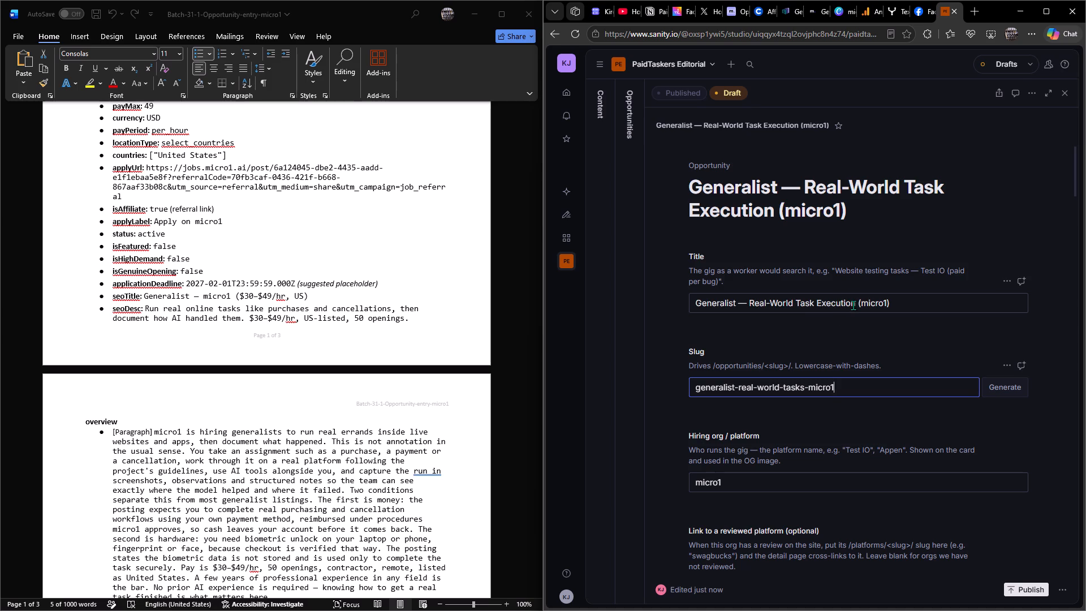
{"action": "left_click_drag", "start_coordinate": [856, 304], "coordinate": [745, 302]}
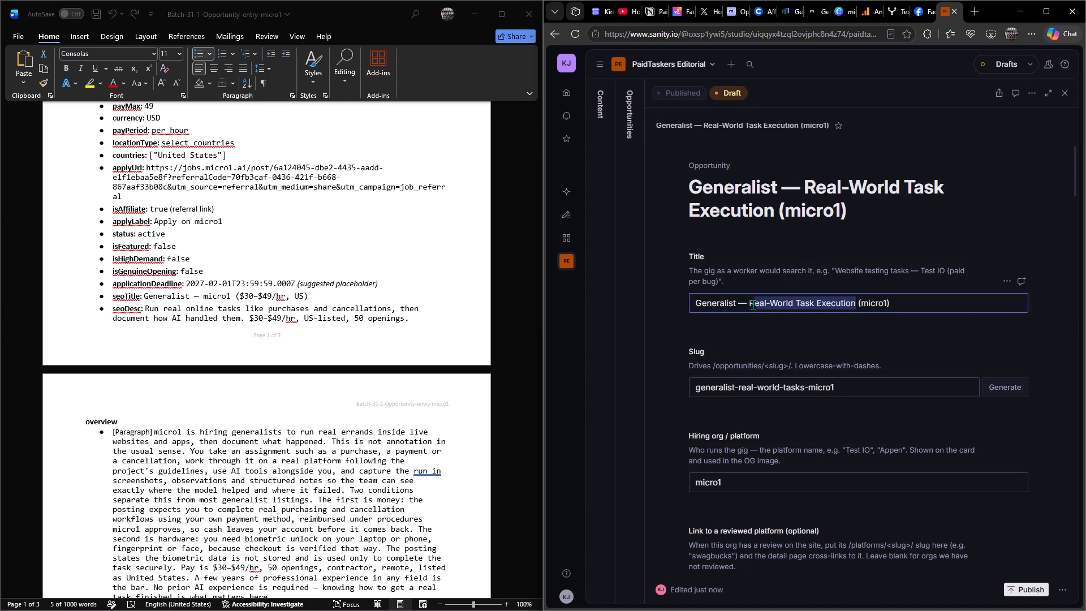
{"action": "key", "text": "shift+Right"}
{"action": "key", "text": "ctrl+c"}
Rewrite the SEO Title as "Generalist — Real-World Task Execution, USA, micro1", dropping the pay range and inserting the copied phrase.
{"action": "left_click_drag", "start_coordinate": [1078, 155], "coordinate": [1085, 566]}
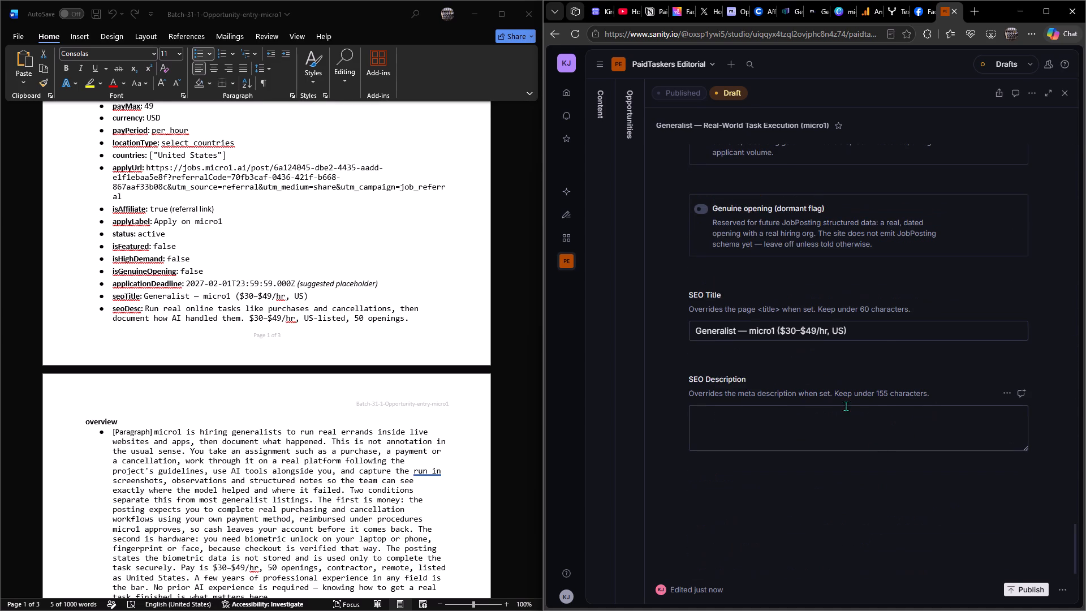
{"action": "left_click_drag", "start_coordinate": [882, 334], "coordinate": [781, 331]}
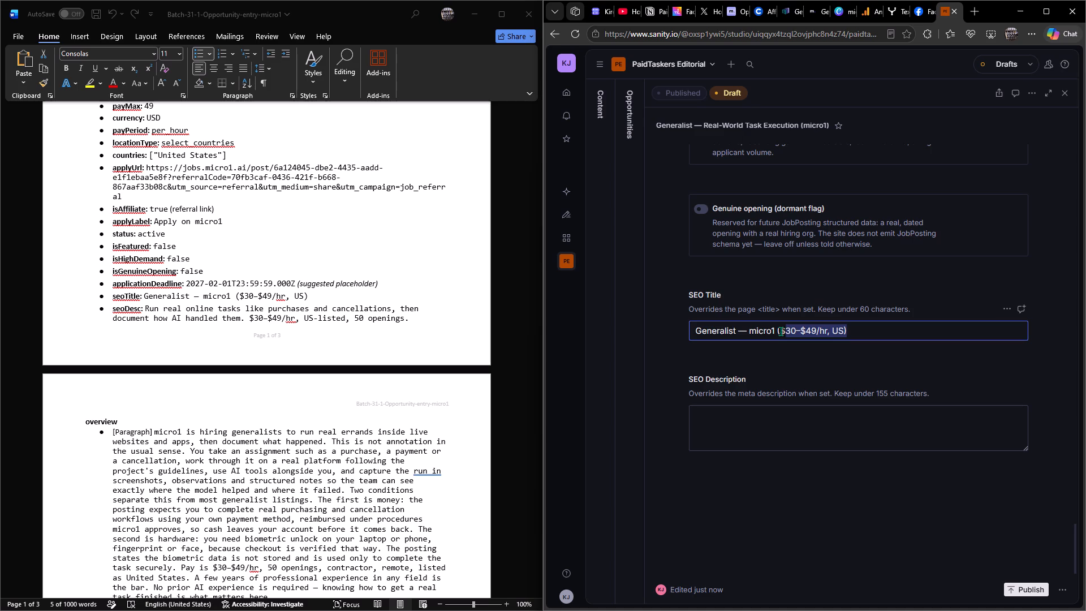
{"action": "key", "text": "BackSpace"}
{"action": "key", "text": "BackSpace"}
{"action": "key", "text": "Left"}
{"action": "key", "text": "Left"}
{"action": "key", "text": "Left"}
{"action": "key", "text": "Left"}
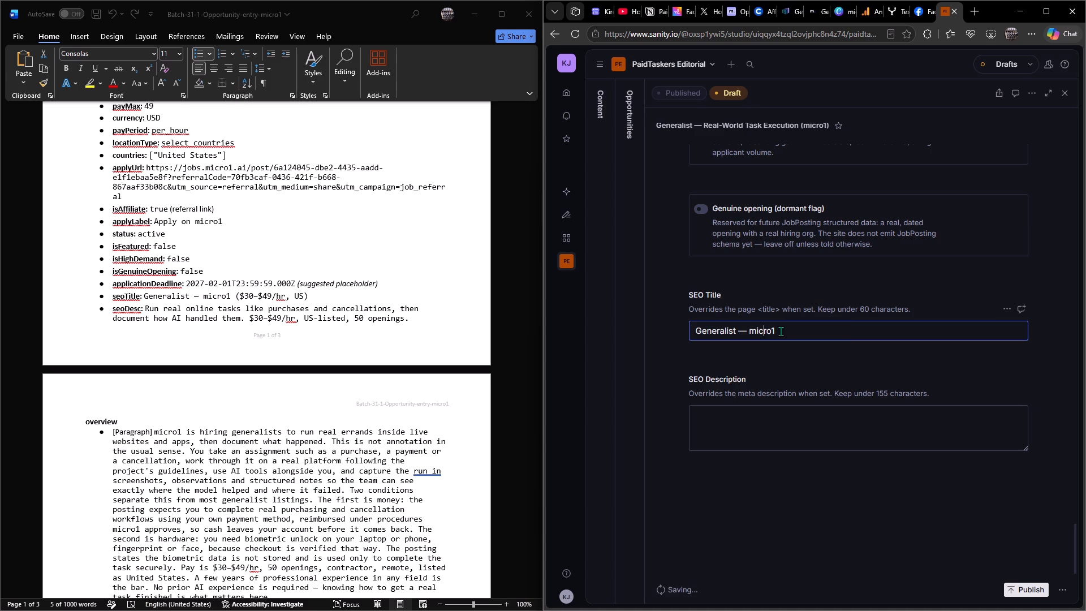
{"action": "key", "text": "Left"}
{"action": "key", "text": "Left"}
{"action": "key", "text": "Left"}
{"action": "key", "text": "ctrl+v"}
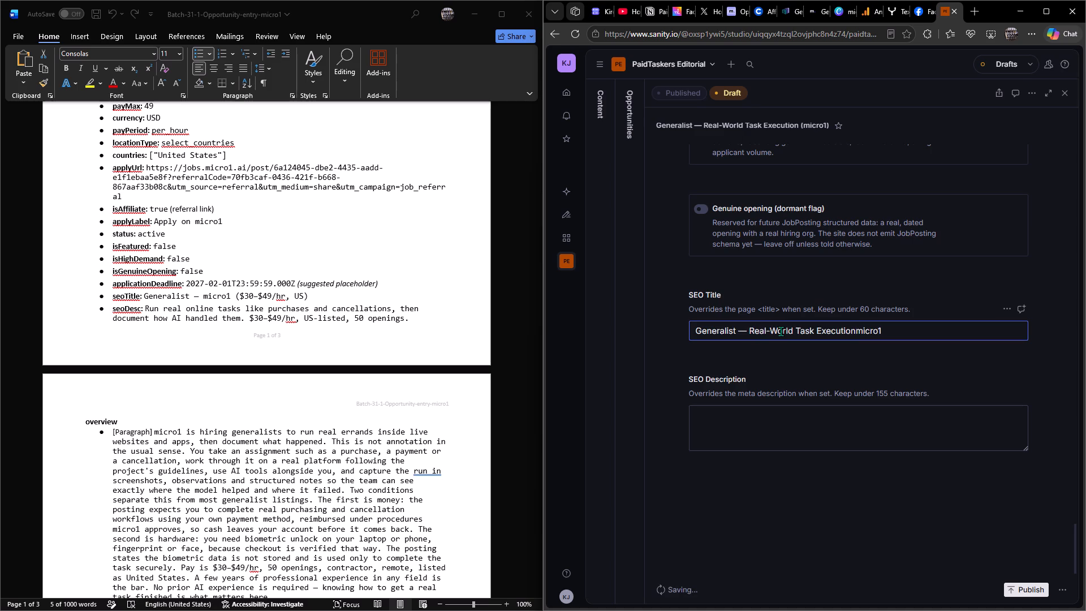
{"action": "type", "text": ", USA"}
{"action": "type", "text": ","}
{"action": "key", "text": "space"}
Copy the seoDesc text, "Run real online tasks like purchases and cancellations…", from the entry document into the SEO Description field.
{"action": "left_click", "coordinate": [815, 420]}
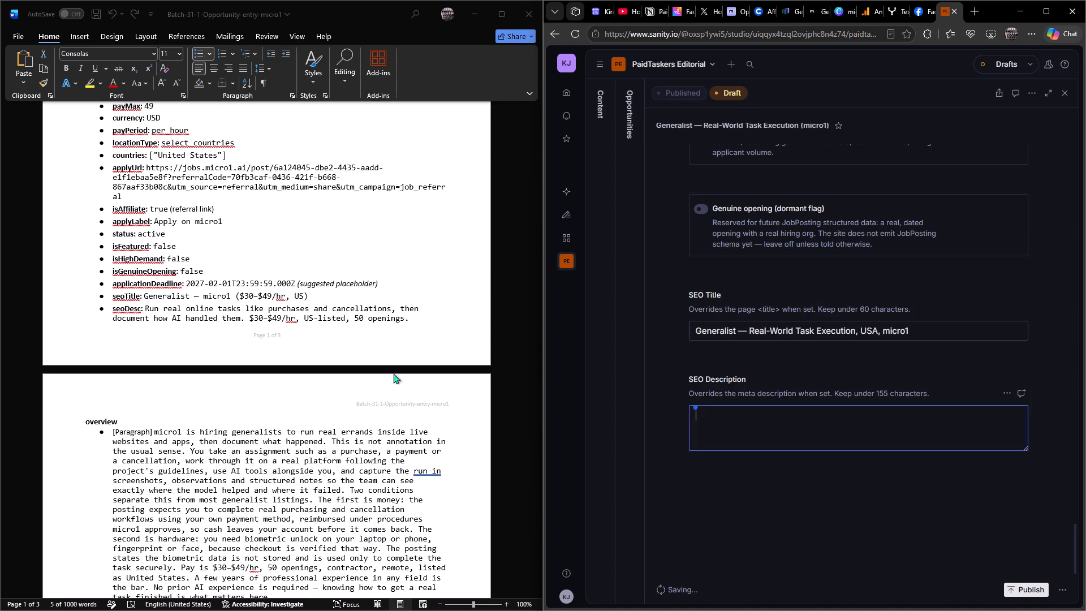
{"action": "left_click", "coordinate": [202, 232]}
{"action": "scroll", "coordinate": [201, 269], "scroll_direction": "down", "scroll_amount": 2}
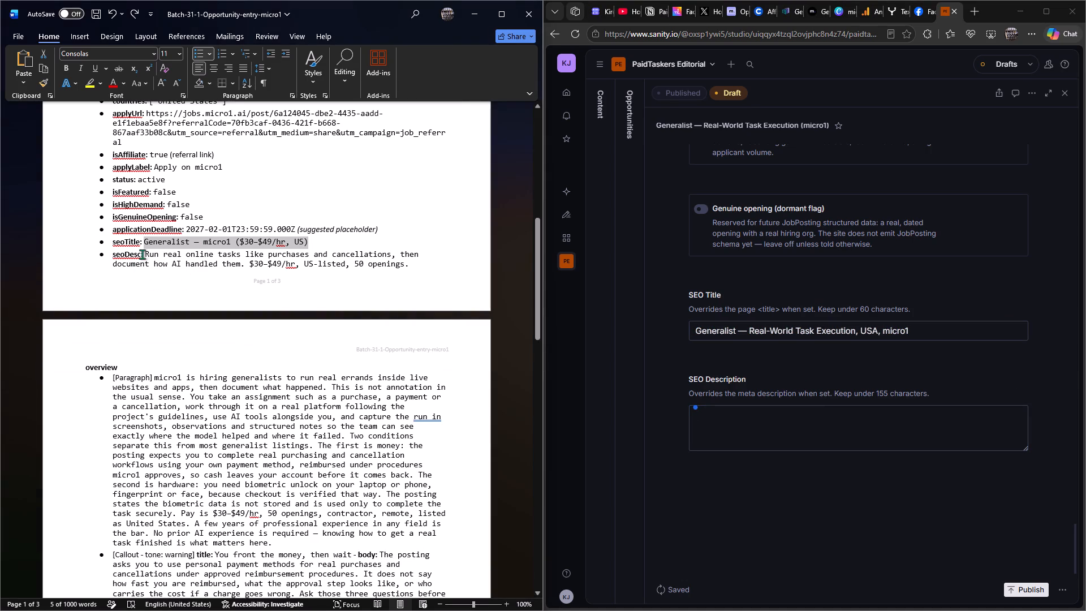
{"action": "left_click_drag", "start_coordinate": [144, 254], "coordinate": [346, 265]}
{"action": "left_click", "coordinate": [338, 270]}
{"action": "left_click_drag", "start_coordinate": [412, 264], "coordinate": [397, 263]}
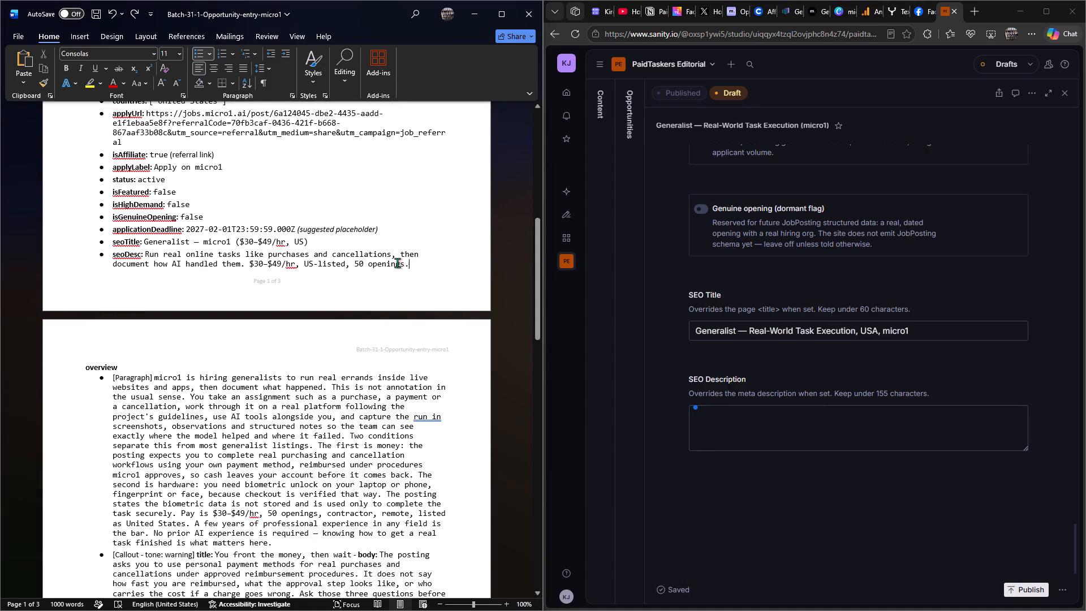
{"action": "left_click_drag", "start_coordinate": [397, 263], "coordinate": [153, 256]}
{"action": "key", "text": "ctrl+c"}
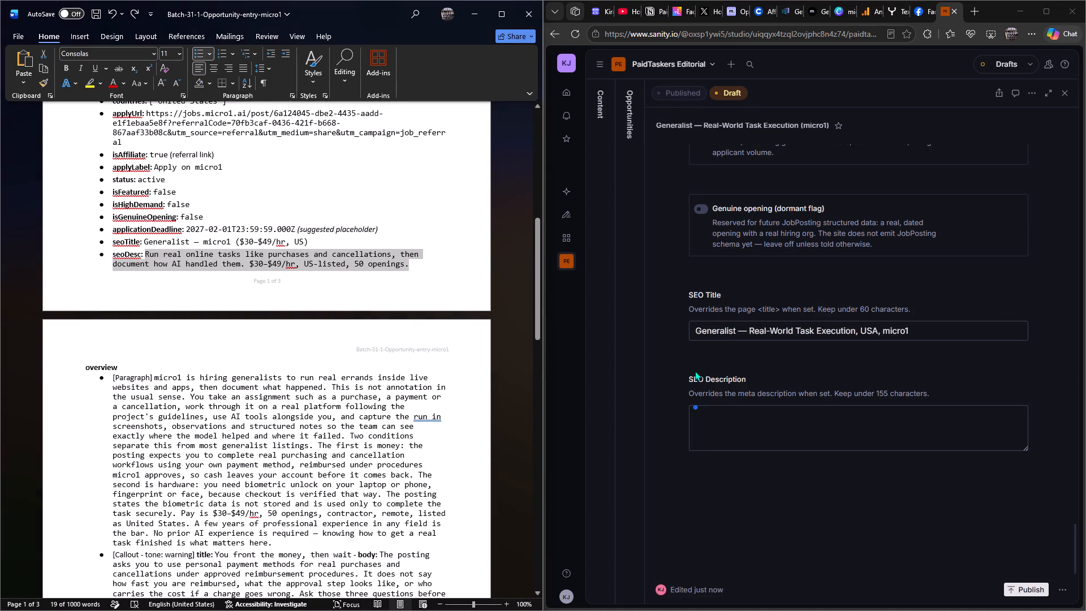
{"action": "left_click", "coordinate": [739, 447]}
{"action": "key", "text": "ctrl+v"}
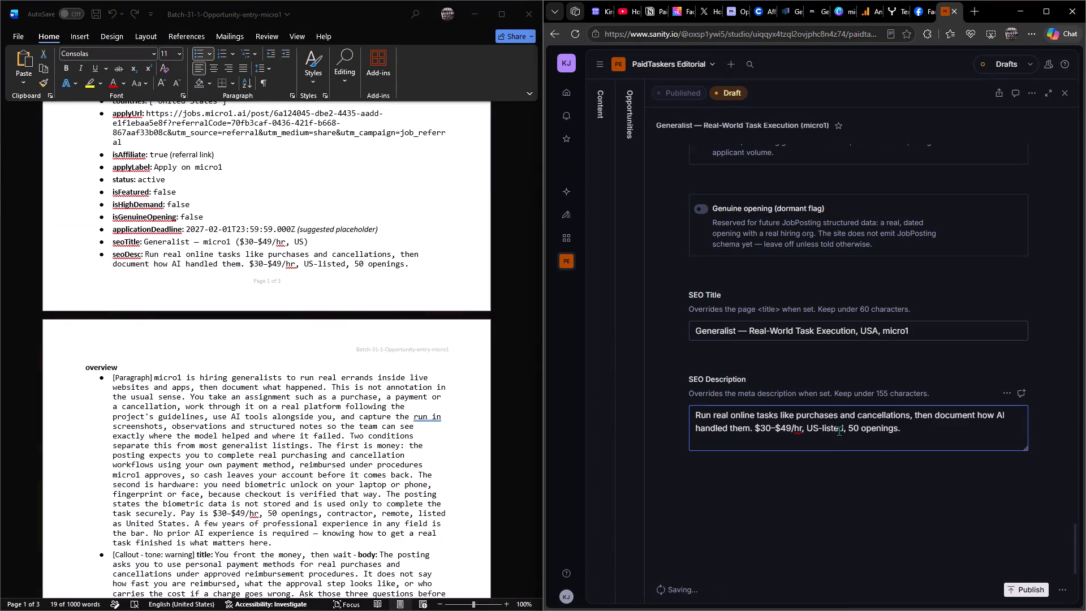
Remove the "$30–$49/hr," pay range from the SEO Description so its ending reads "handled them. US-listed, 50 openings.".
{"action": "left_click", "coordinate": [846, 427]}
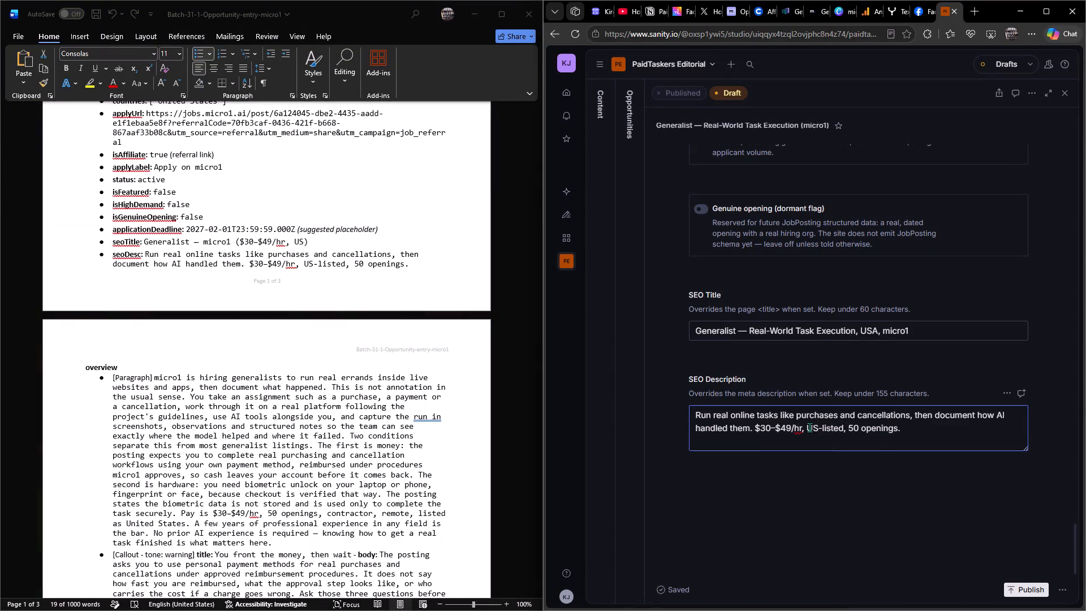
{"action": "left_click", "coordinate": [807, 428]}
{"action": "key", "text": "BackSpace"}
{"action": "key", "text": "BackSpace"}
{"action": "key", "text": "BackSpace"}
{"action": "key", "text": "BackSpace"}
{"action": "key", "text": "BackSpace"}
{"action": "key", "text": "BackSpace"}
{"action": "key", "text": "BackSpace"}
{"action": "key", "text": "BackSpace"}
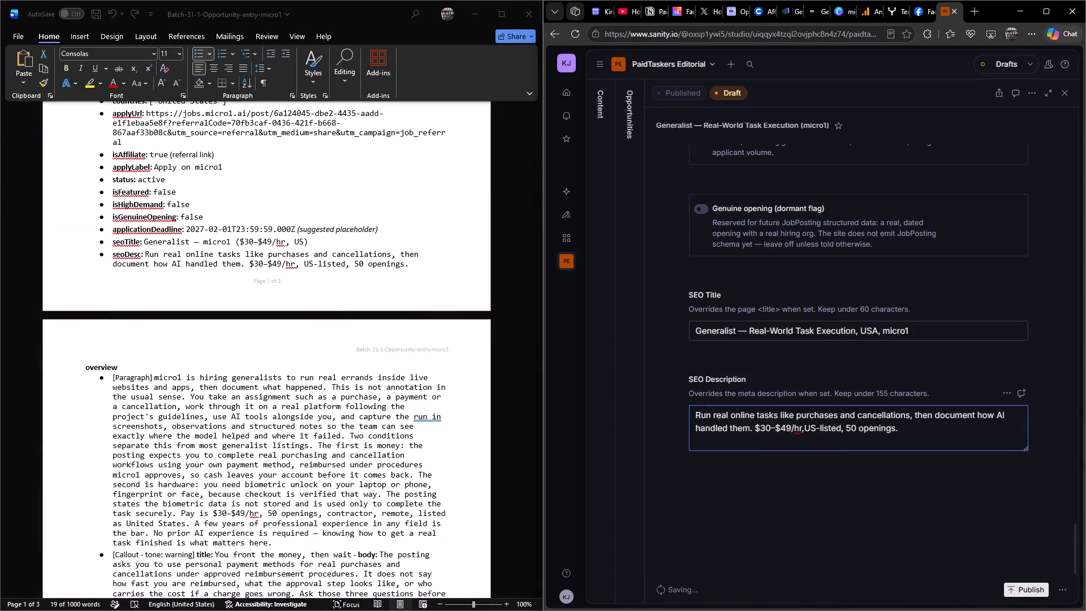
{"action": "key", "text": "BackSpace"}
{"action": "key", "text": "BackSpace"}
{"action": "key", "text": "BackSpace"}
{"action": "key", "text": "BackSpace"}
{"action": "key", "text": "BackSpace"}
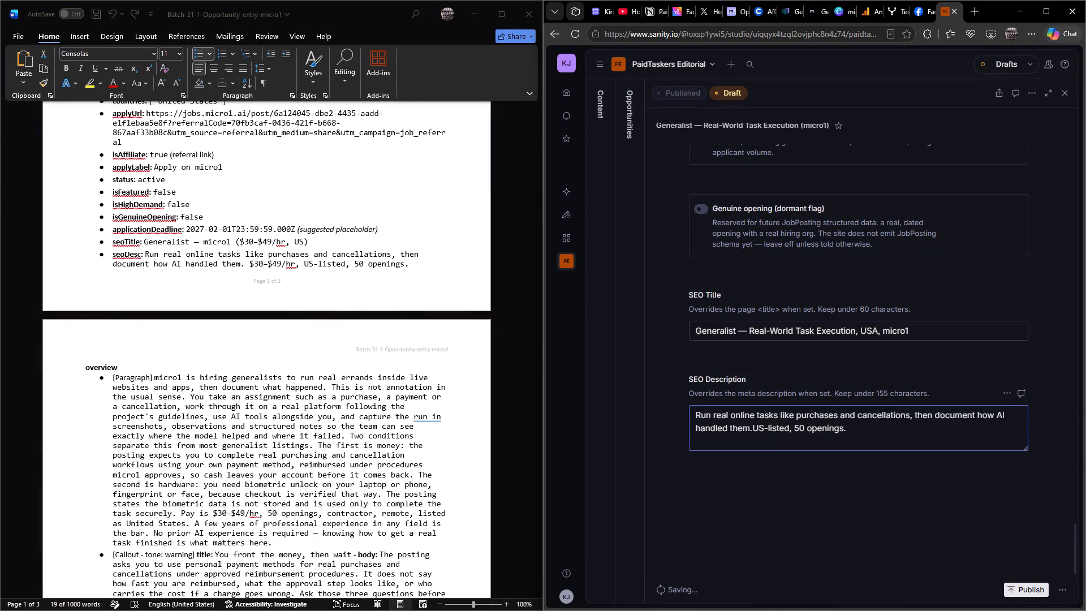
{"action": "key", "text": "space"}
Publish the Generalist — Real-World Task Execution (micro1) opportunity.
{"action": "left_click", "coordinate": [1028, 593]}
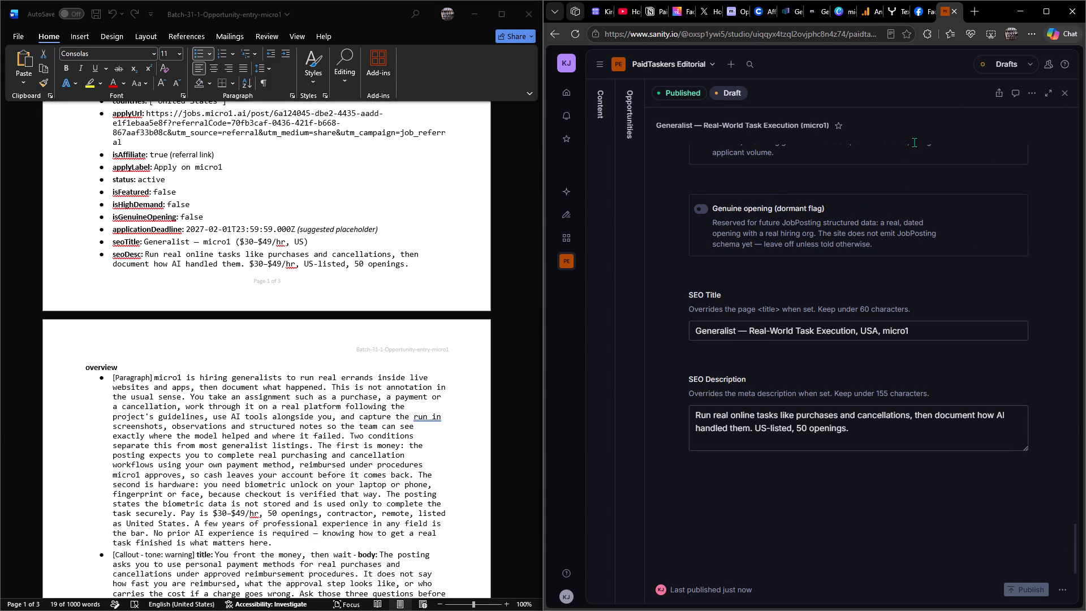
Switch to the Published perspective and look through the published opportunity's fields.
{"action": "left_click", "coordinate": [1038, 66]}
{"action": "left_click", "coordinate": [1016, 89]}
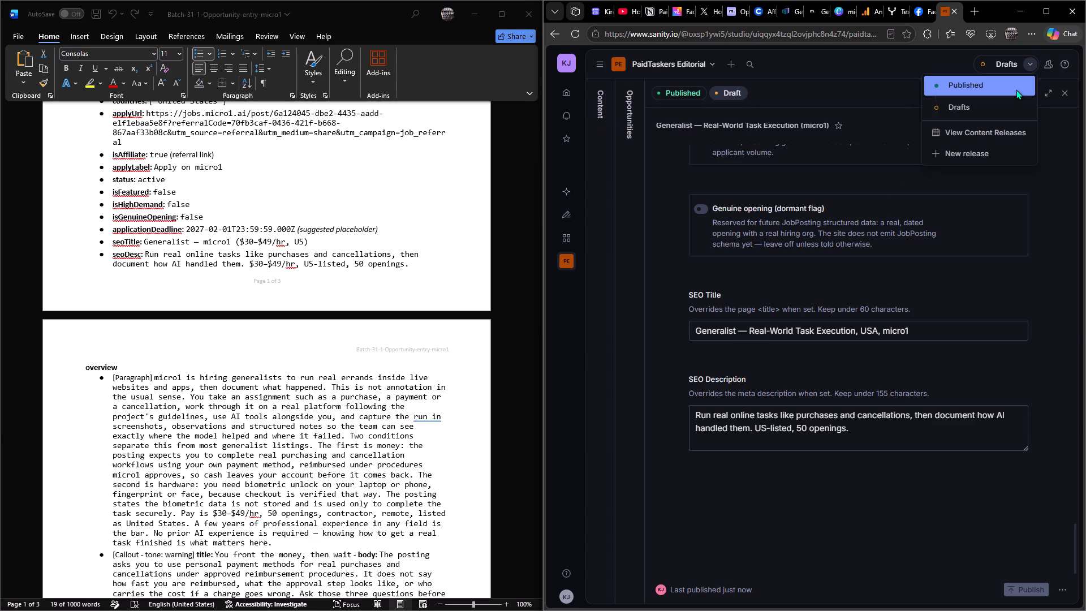
{"action": "scroll", "coordinate": [859, 261], "scroll_direction": "down", "scroll_amount": 5}
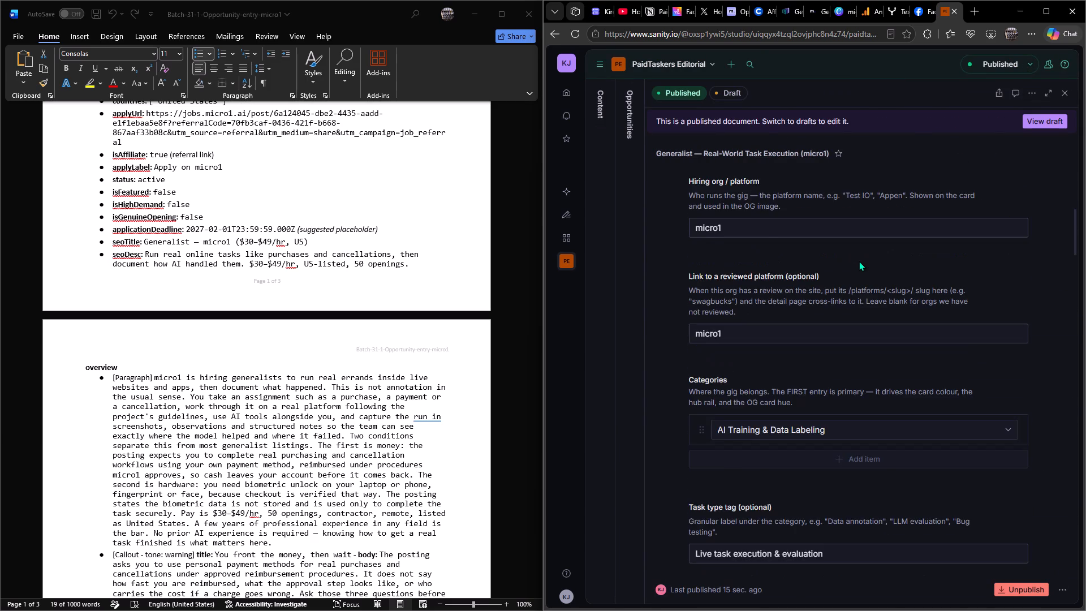
{"action": "scroll", "coordinate": [859, 261], "scroll_direction": "down", "scroll_amount": 17}
{"action": "scroll", "coordinate": [859, 261], "scroll_direction": "down", "scroll_amount": 5}
{"action": "scroll", "coordinate": [859, 261], "scroll_direction": "up", "scroll_amount": 4}
{"action": "scroll", "coordinate": [859, 264], "scroll_direction": "down", "scroll_amount": 5}
Maximize the browser window and close the batch 31 entry document in Word, saving its changes to Downloads.
{"action": "left_click", "coordinate": [1052, 13]}
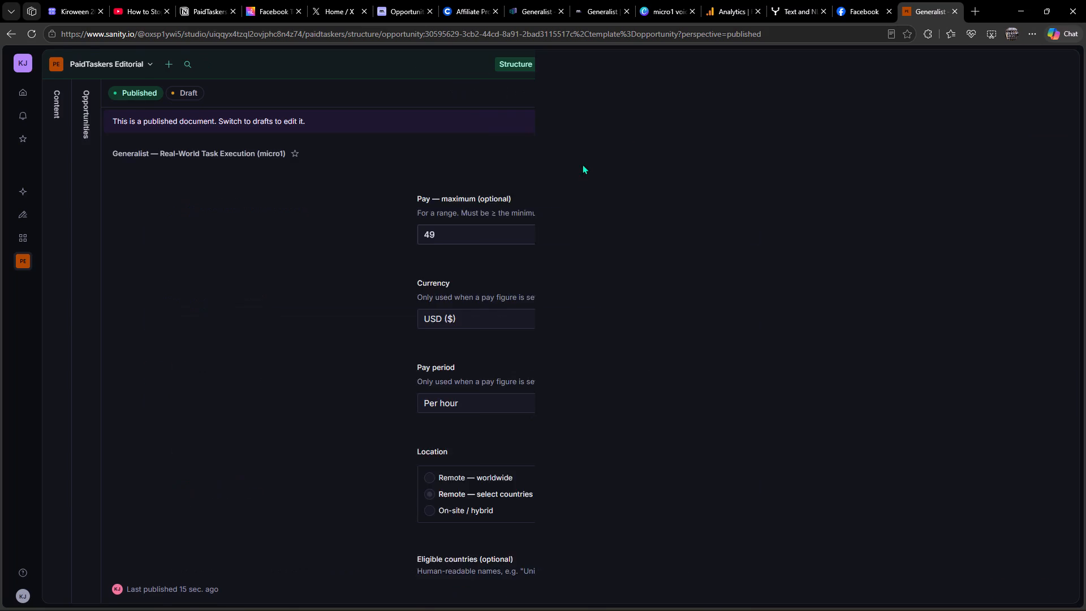
{"action": "left_click", "coordinate": [527, 603]}
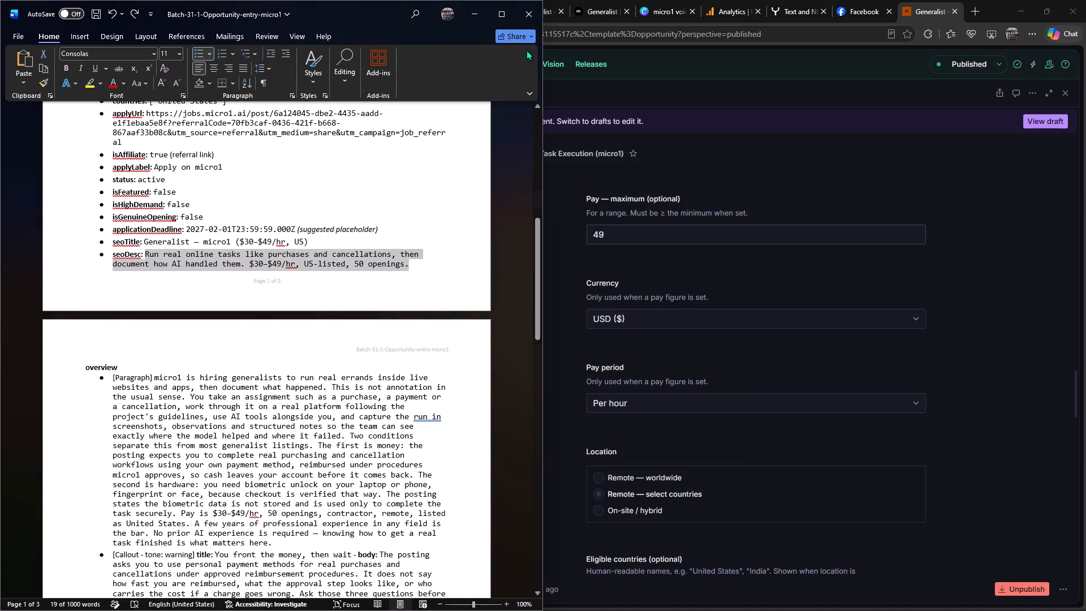
{"action": "left_click", "coordinate": [525, 18]}
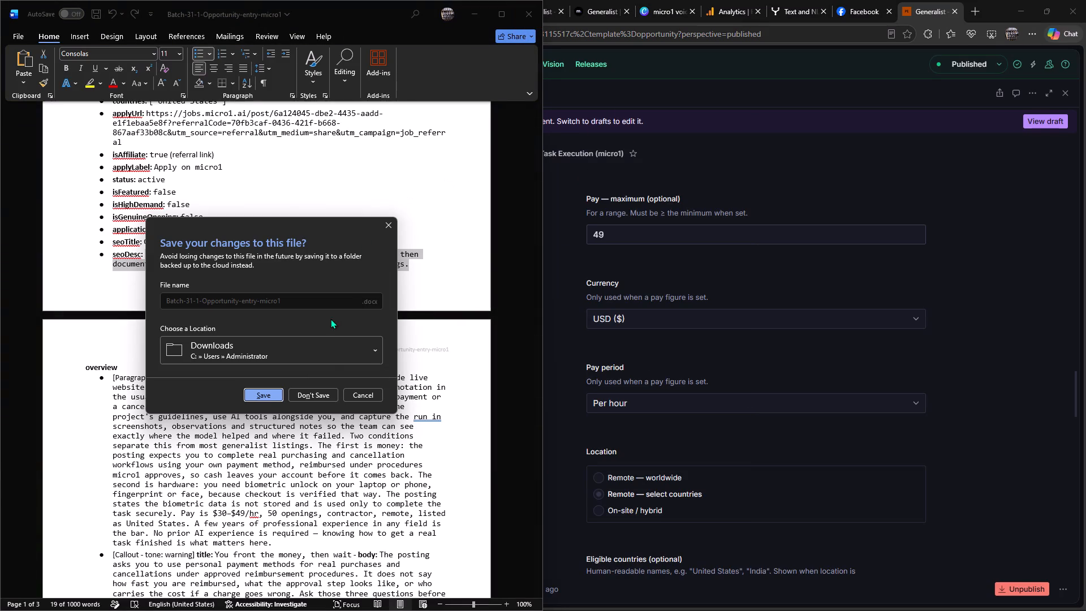
{"action": "left_click", "coordinate": [254, 394]}
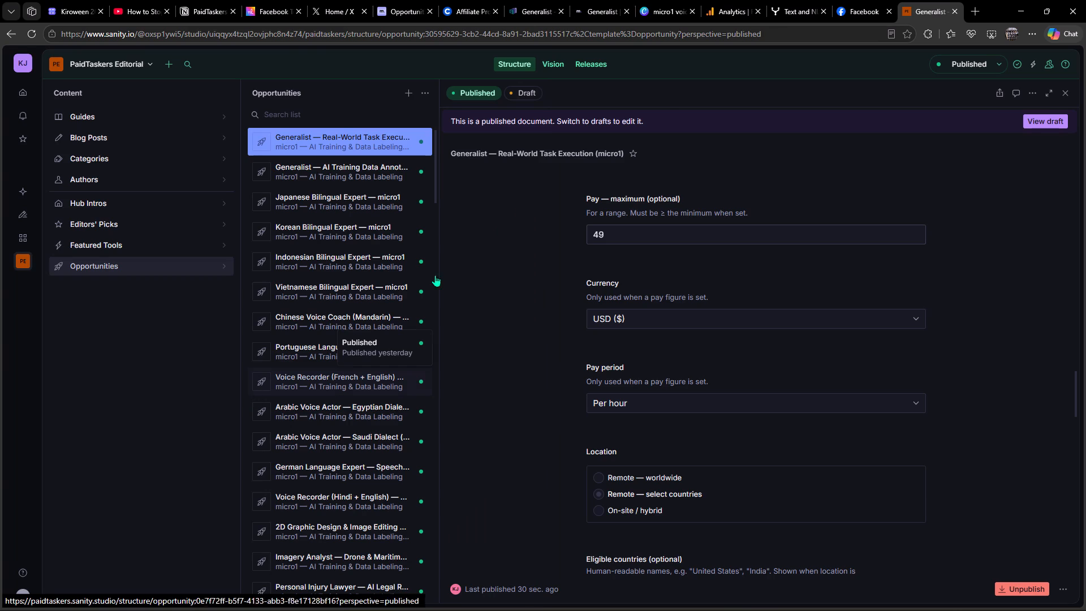
Close the Affiliate Program page and return to the micro1 referral Opportunities page.
{"action": "left_click", "coordinate": [781, 16]}
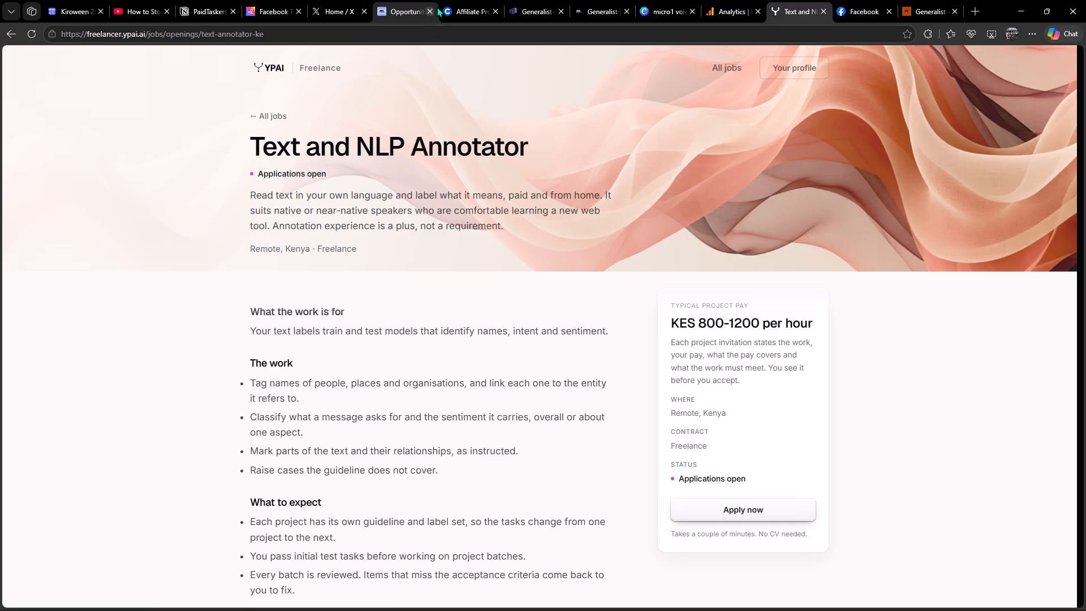
{"action": "left_click", "coordinate": [438, 5]}
{"action": "left_click", "coordinate": [408, 0]}
{"action": "left_click", "coordinate": [460, 0]}
{"action": "left_click", "coordinate": [406, 0]}
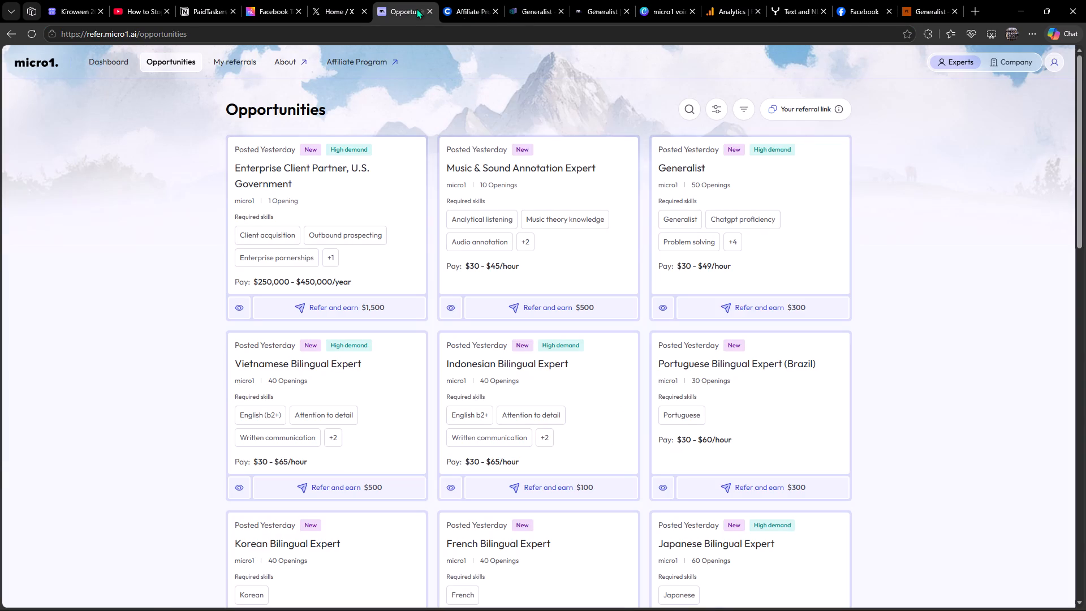
{"action": "left_click", "coordinate": [498, 9]}
{"action": "left_click", "coordinate": [410, 0]}
Look over the micro1 opportunity listings and reload the page.
{"action": "scroll", "coordinate": [584, 266], "scroll_direction": "down", "scroll_amount": 4}
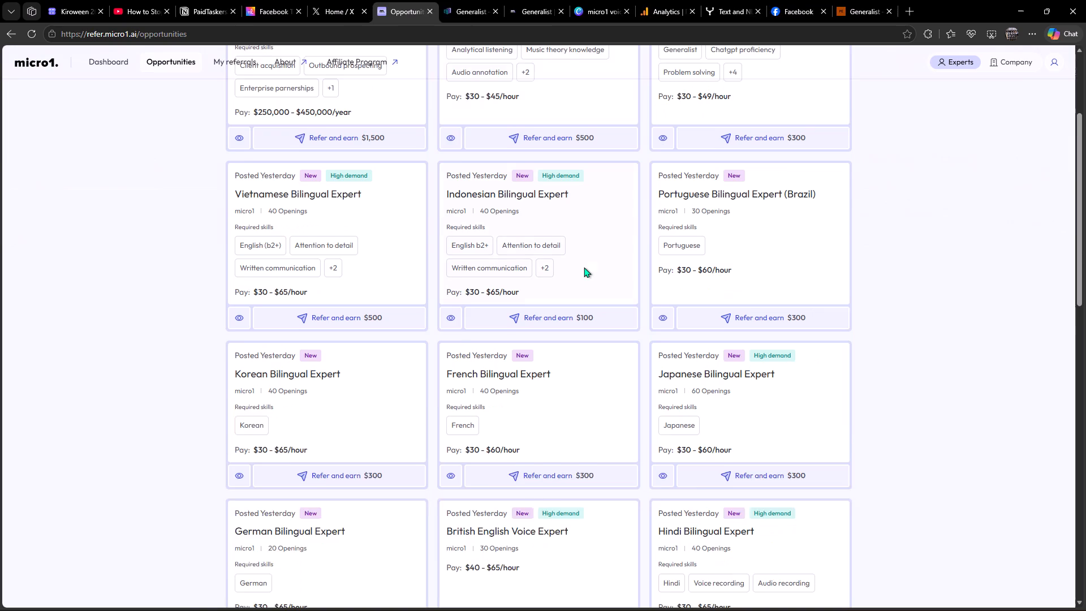
{"action": "scroll", "coordinate": [584, 267], "scroll_direction": "up", "scroll_amount": 1}
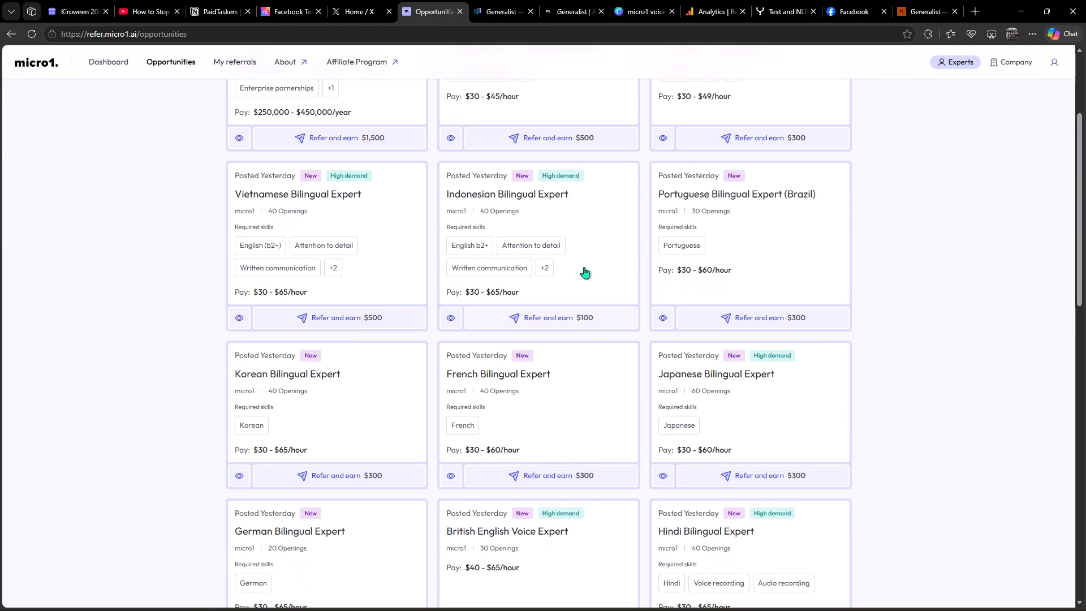
{"action": "left_click", "coordinate": [37, 34]}
Switch to the Paidtaskers Realtime overview in Google Analytics.
{"action": "left_click", "coordinate": [729, 0]}
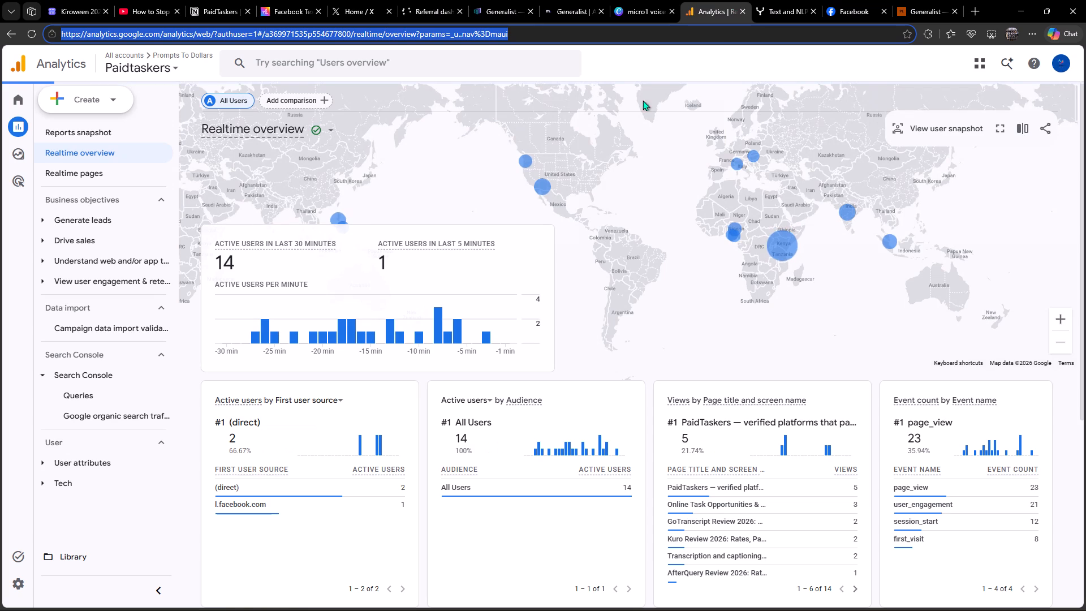
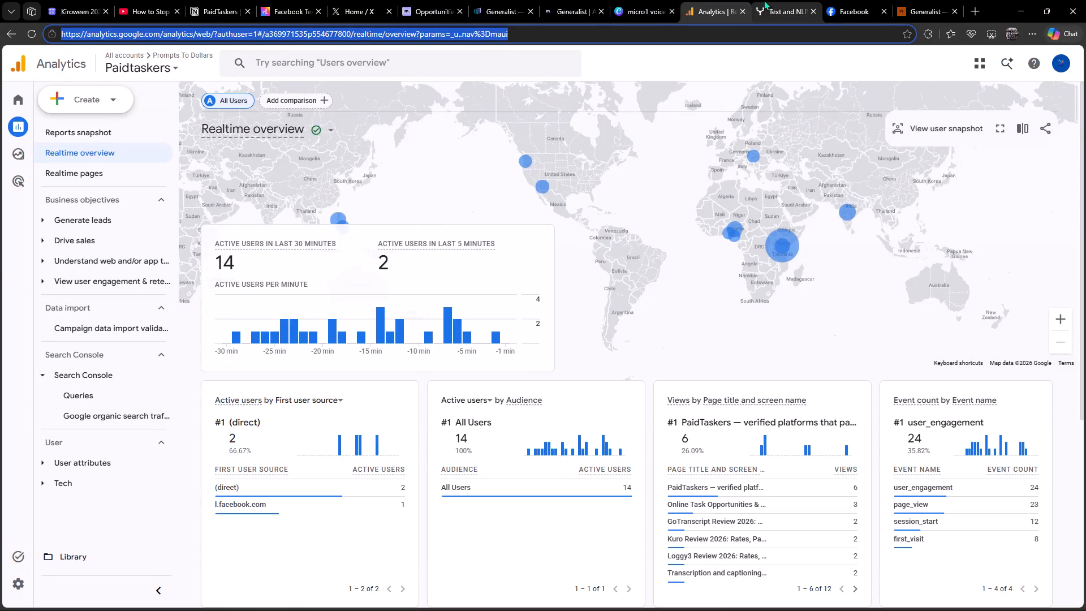
Switch to the Facebook home feed, look over the latest PaidTaskers post and reload the page.
{"action": "left_click", "coordinate": [769, 0]}
{"action": "left_click", "coordinate": [855, 0]}
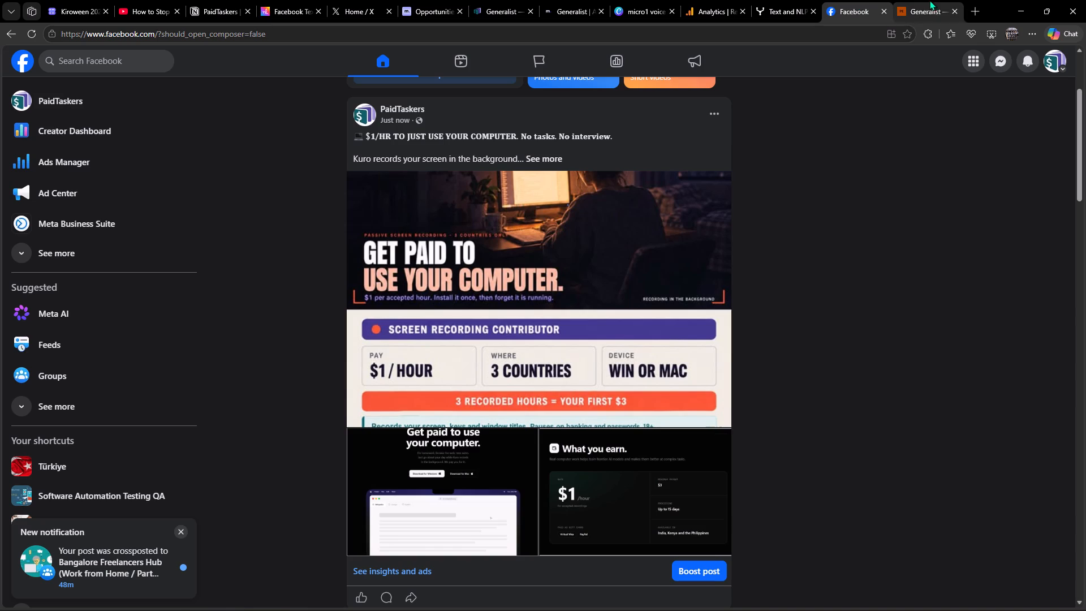
{"action": "scroll", "coordinate": [584, 320], "scroll_direction": "down", "scroll_amount": 4}
{"action": "scroll", "coordinate": [584, 320], "scroll_direction": "up", "scroll_amount": 2}
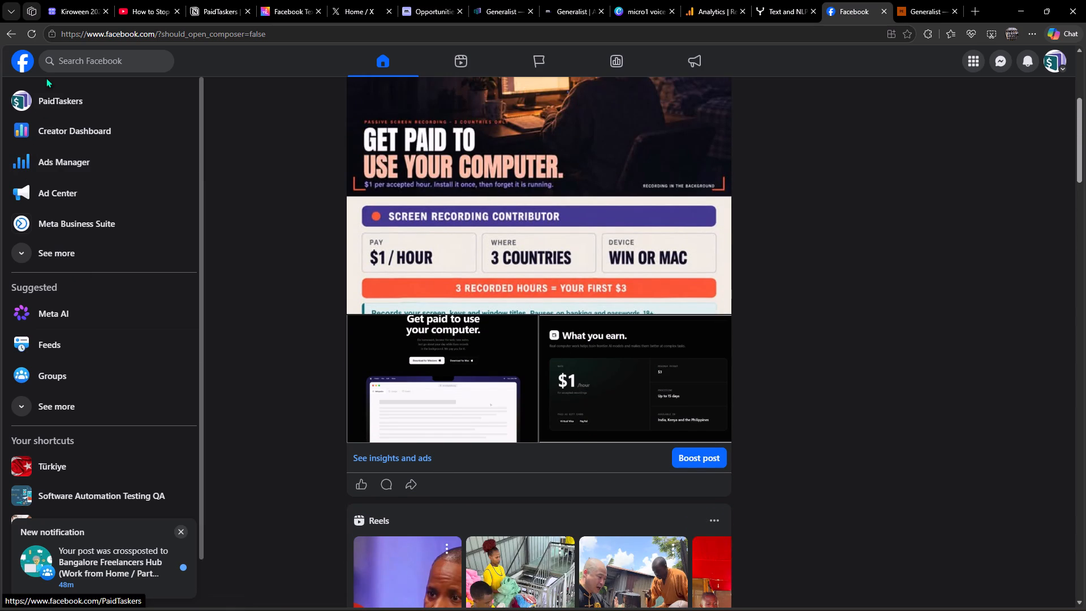
{"action": "left_click", "coordinate": [28, 32]}
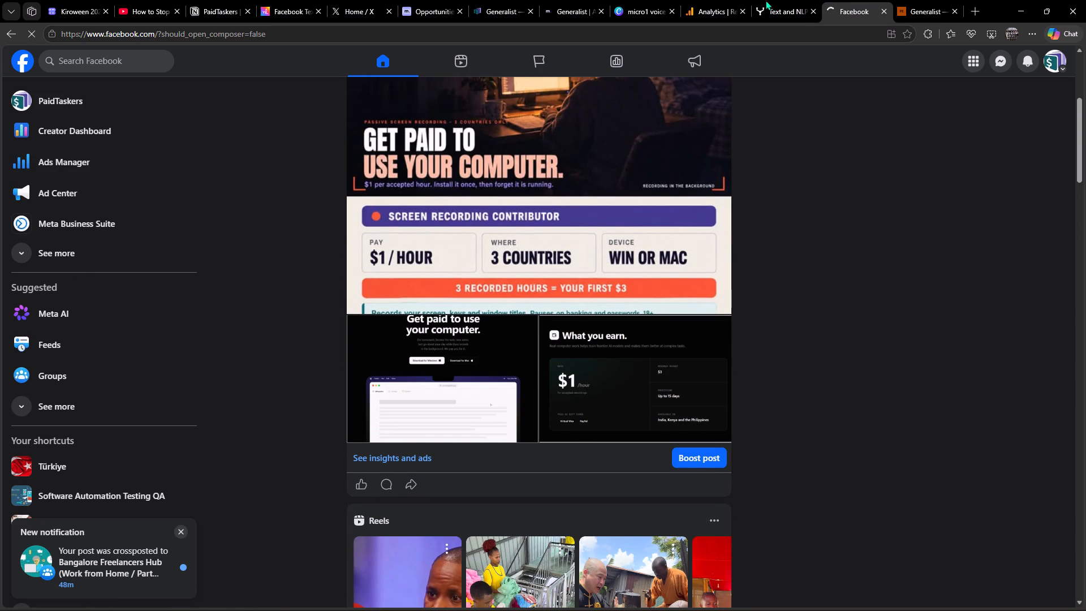
Return to Google Analytics and look over the Realtime overview's map and report cards.
{"action": "left_click", "coordinate": [682, 0]}
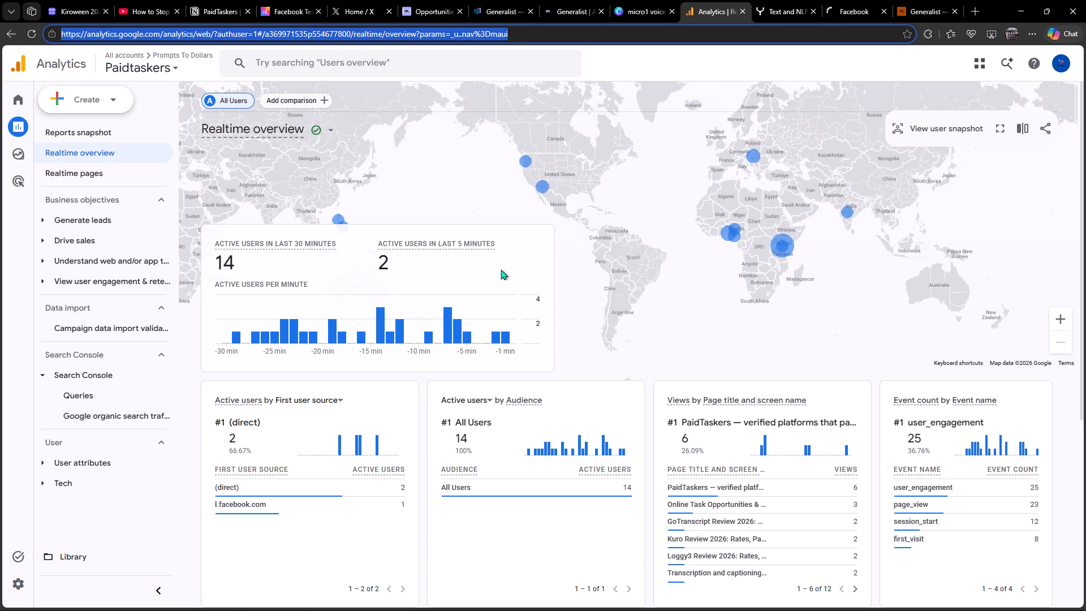
{"action": "scroll", "coordinate": [656, 358], "scroll_direction": "down", "scroll_amount": 1}
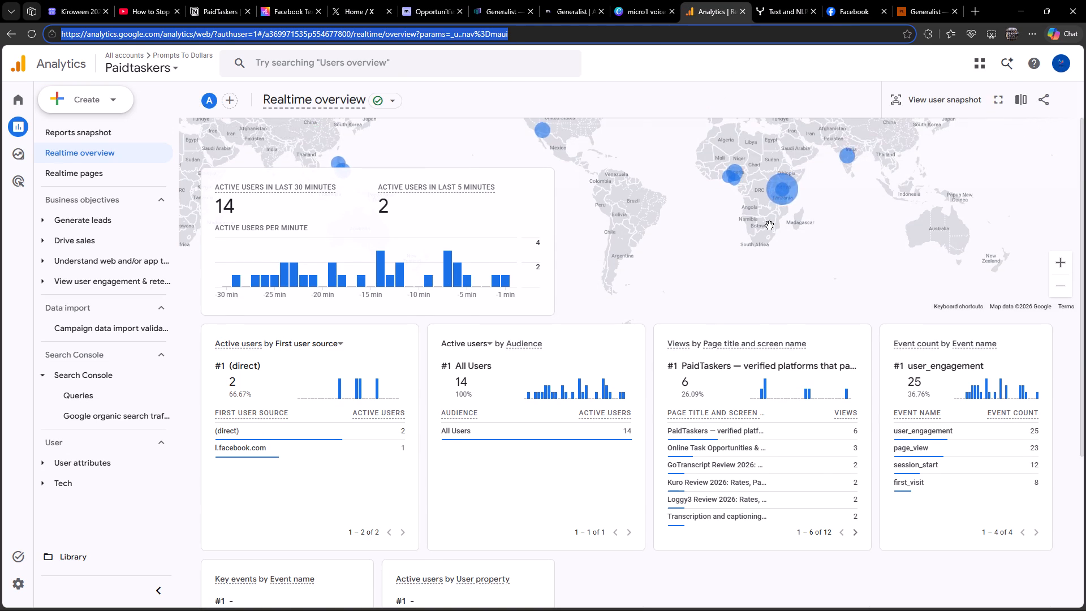
{"action": "scroll", "coordinate": [769, 201], "scroll_direction": "down", "scroll_amount": 3}
{"action": "scroll", "coordinate": [760, 280], "scroll_direction": "up", "scroll_amount": 4}
{"action": "scroll", "coordinate": [856, 179], "scroll_direction": "up", "scroll_amount": 3}
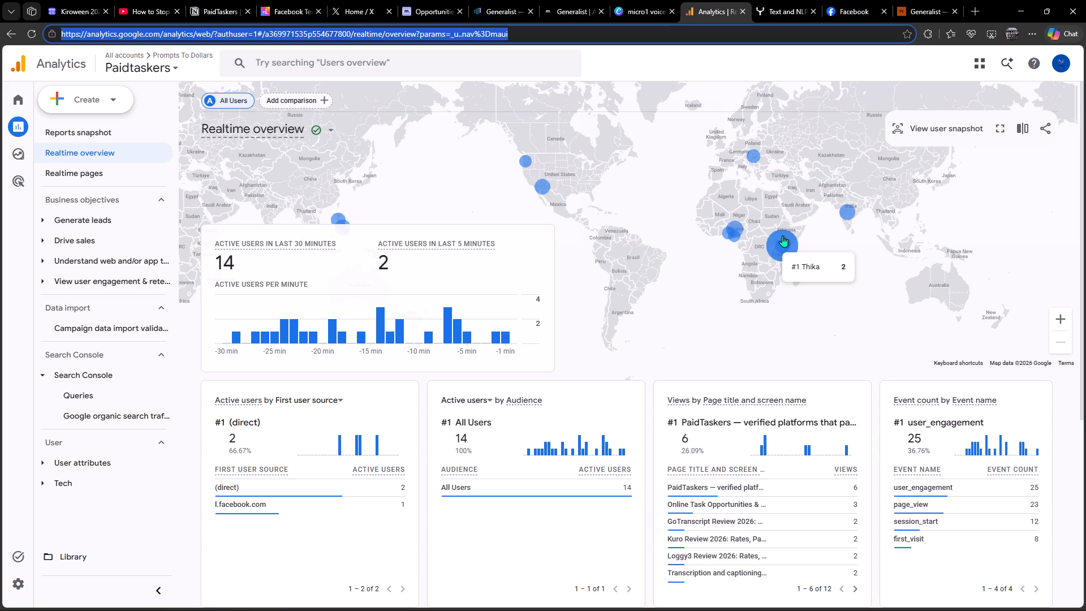
Switch to the micro1 voice jobs design in Canva and look over the AI Generalist contractor poster on page 3.
{"action": "left_click", "coordinate": [656, 0]}
{"action": "scroll", "coordinate": [631, 272], "scroll_direction": "down", "scroll_amount": 3}
{"action": "scroll", "coordinate": [631, 272], "scroll_direction": "up", "scroll_amount": 1}
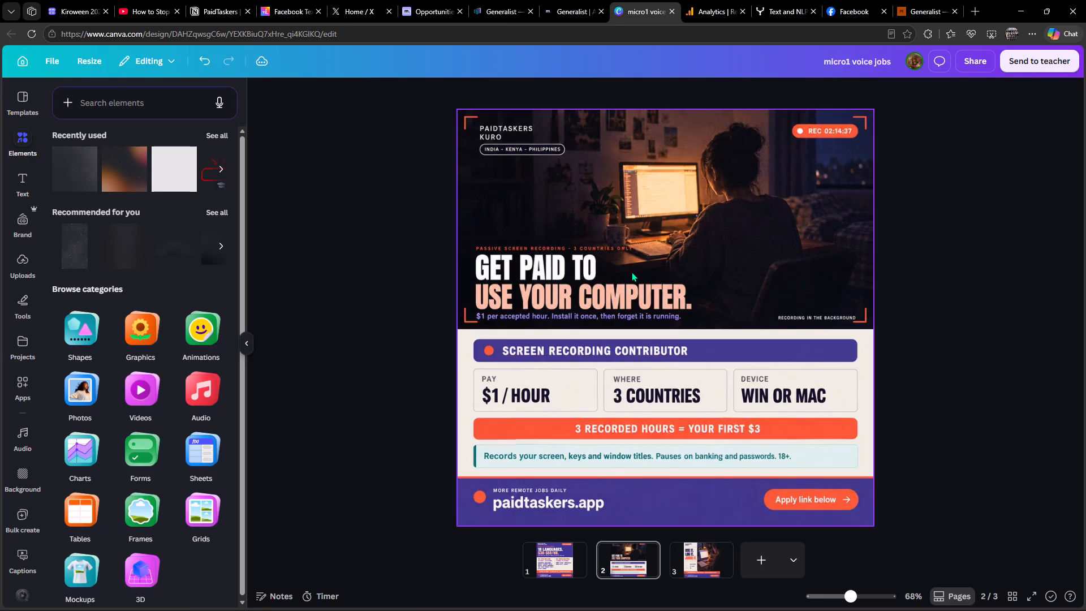
{"action": "scroll", "coordinate": [801, 250], "scroll_direction": "up", "scroll_amount": 4}
{"action": "scroll", "coordinate": [801, 250], "scroll_direction": "down", "scroll_amount": 7}
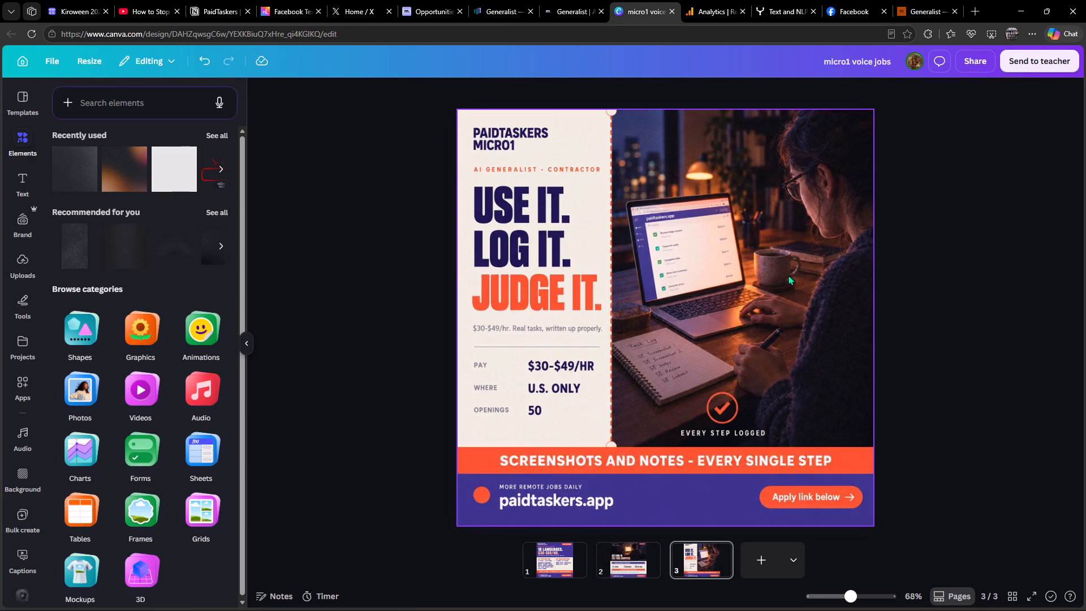
{"action": "double_click", "coordinate": [602, 280]}
{"action": "left_click", "coordinate": [988, 196]}
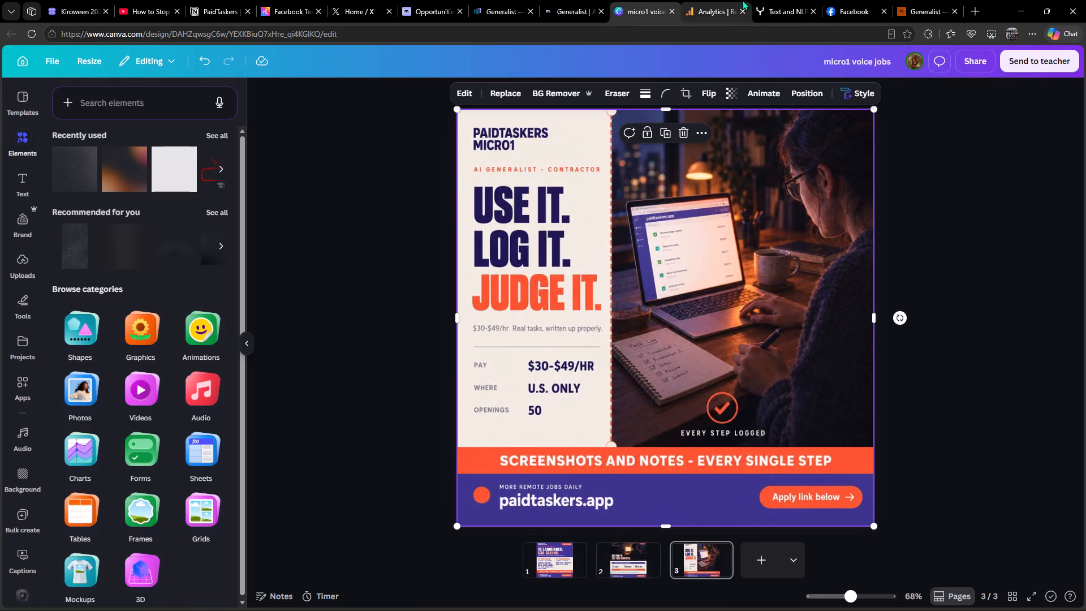
Open the Opportunities page on paidtaskers.app and filter the listings to New to find the micro1 Generalist real-world task job.
{"action": "left_click", "coordinate": [739, 0]}
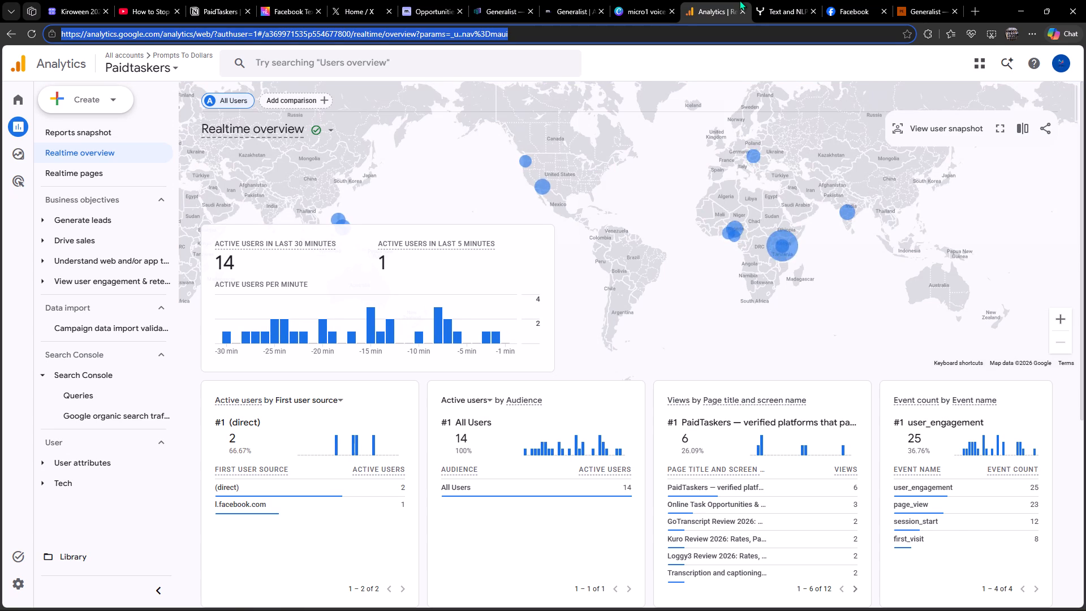
{"action": "left_click", "coordinate": [545, 0]}
{"action": "left_click", "coordinate": [516, 0]}
{"action": "scroll", "coordinate": [500, 253], "scroll_direction": "up", "scroll_amount": 3}
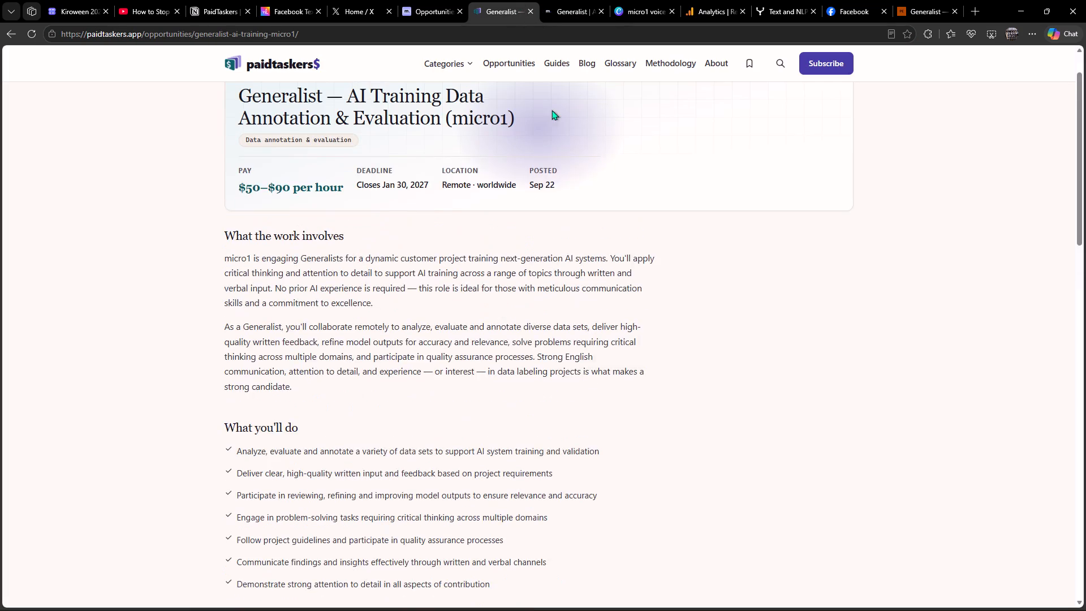
{"action": "left_click", "coordinate": [502, 54]}
{"action": "left_click", "coordinate": [499, 63]}
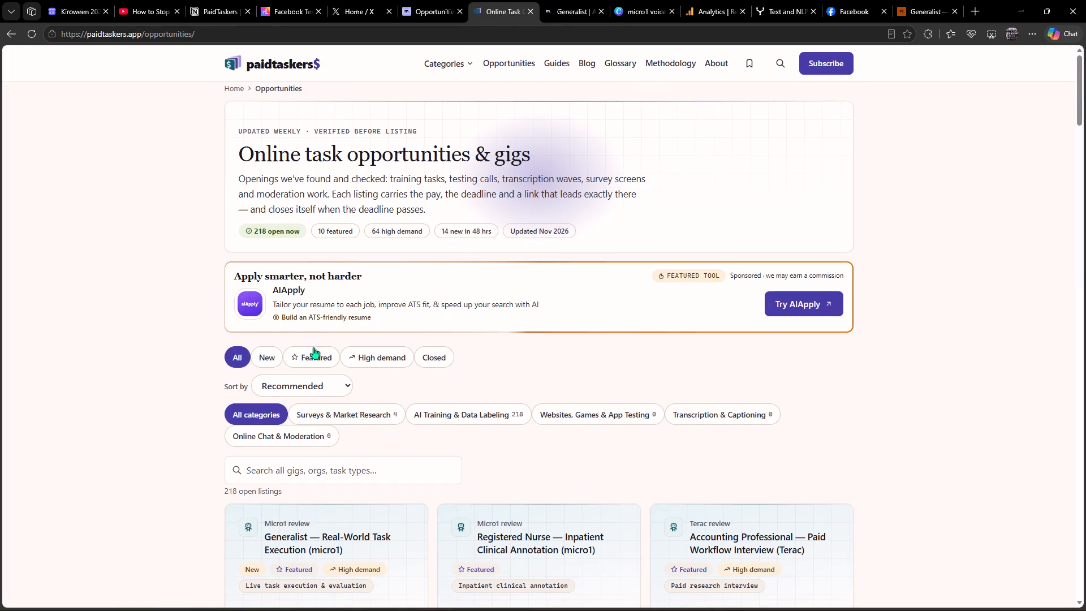
{"action": "left_click", "coordinate": [271, 364]}
{"action": "scroll", "coordinate": [417, 389], "scroll_direction": "down", "scroll_amount": 4}
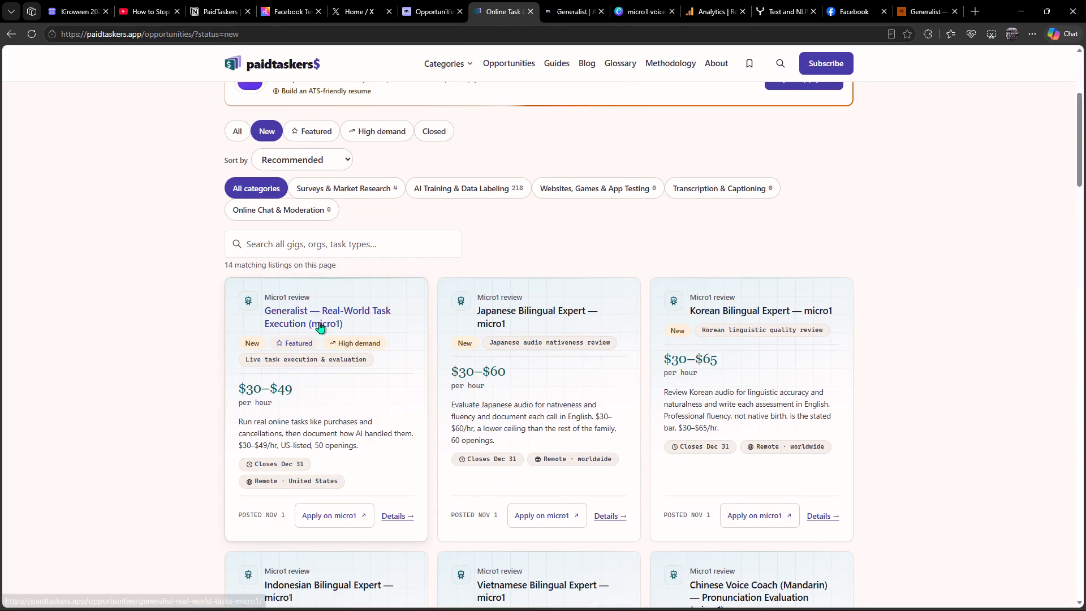
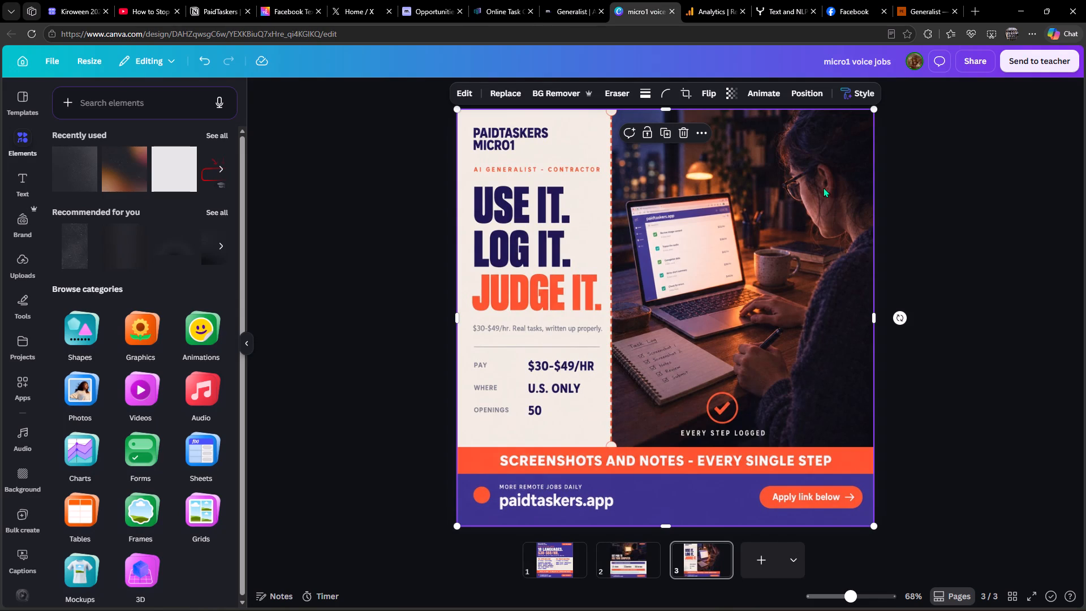
Download the third page of the micro1 voice jobs design, the AI Generalist poster, as a PNG.
{"action": "left_click", "coordinate": [972, 56]}
{"action": "left_click", "coordinate": [891, 333]}
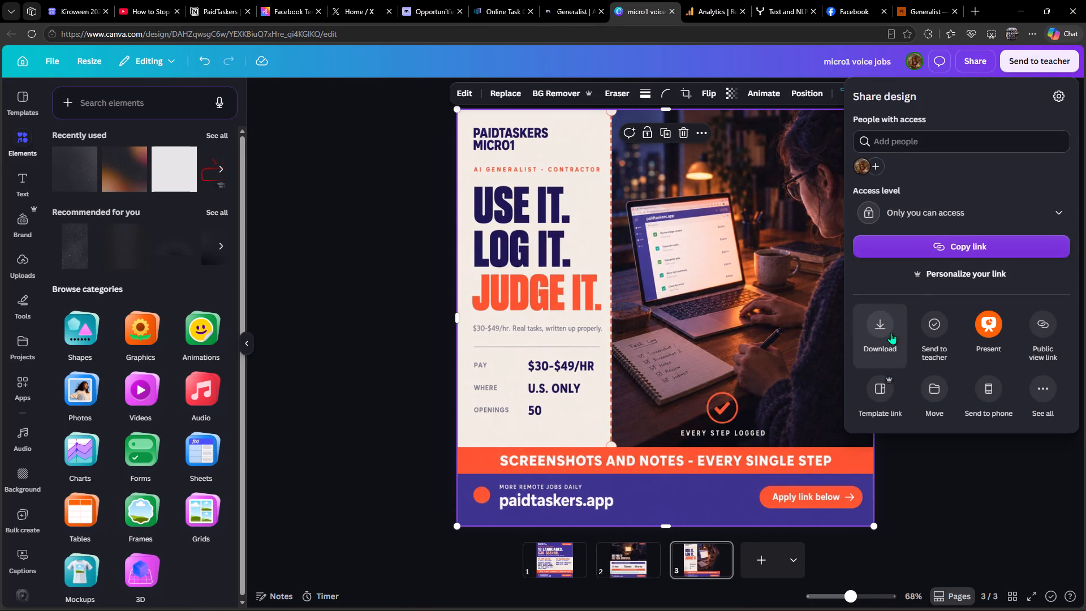
{"action": "left_click", "coordinate": [937, 322]}
{"action": "left_click", "coordinate": [954, 354]}
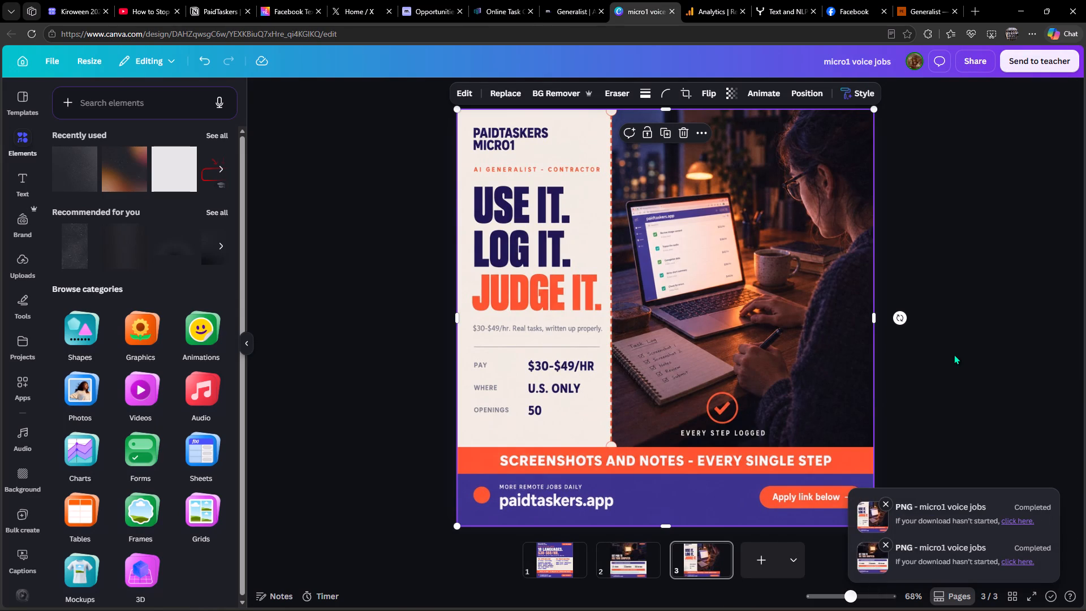
Return to the micro1 referral Opportunities page and open the details of the Generalist listing.
{"action": "left_click", "coordinate": [349, 0]}
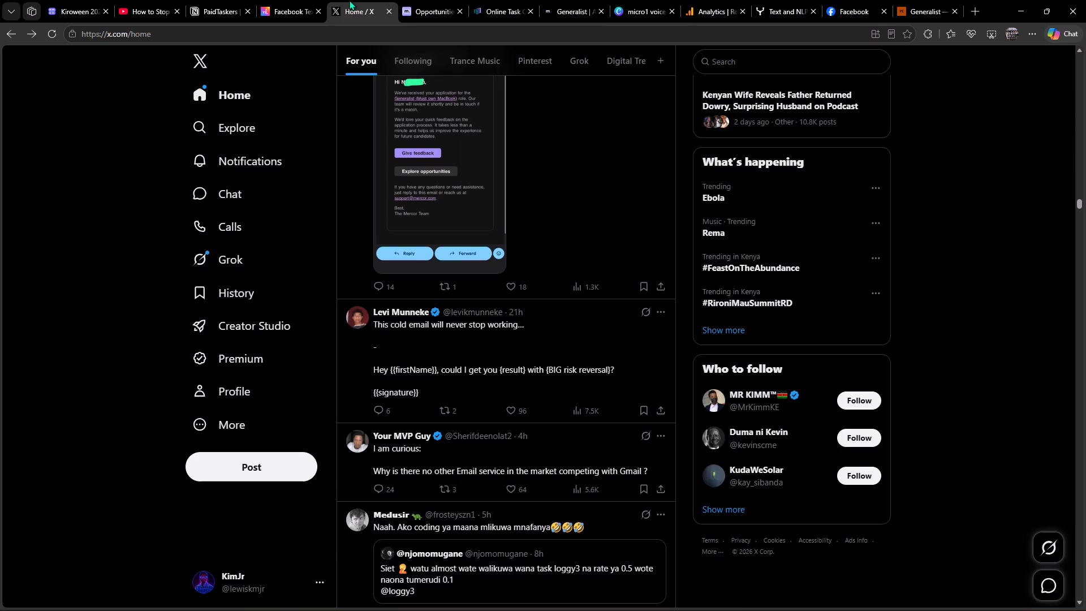
{"action": "left_click", "coordinate": [415, 0]}
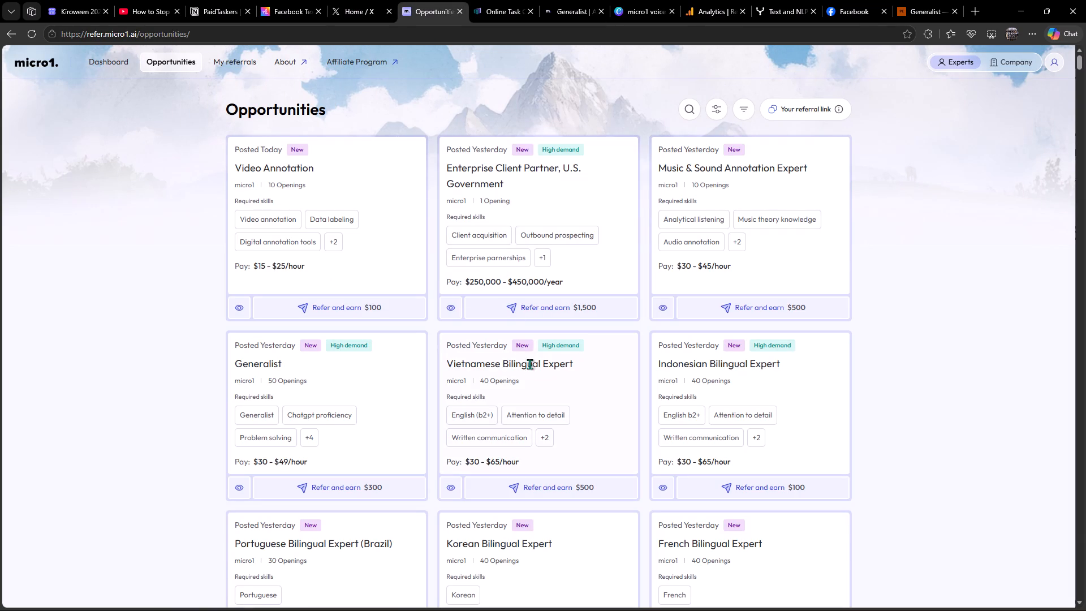
{"action": "left_click", "coordinate": [261, 368]}
{"action": "left_click", "coordinate": [243, 490]}
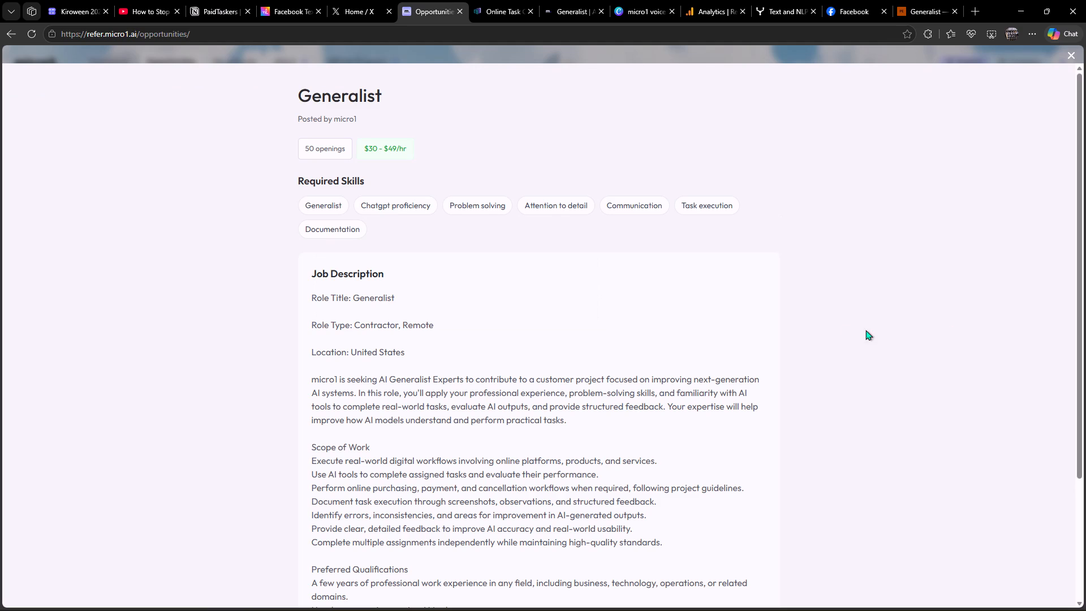
Switch to Facebook and start a new post as the PaidTaskers page.
{"action": "left_click", "coordinate": [852, 0]}
{"action": "left_click", "coordinate": [434, 110]}
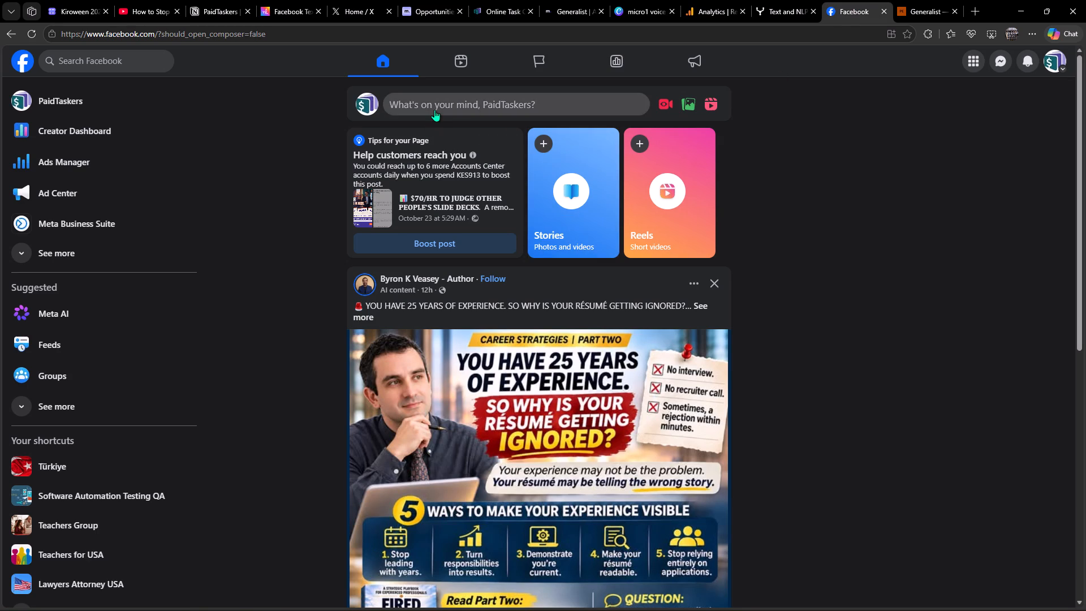
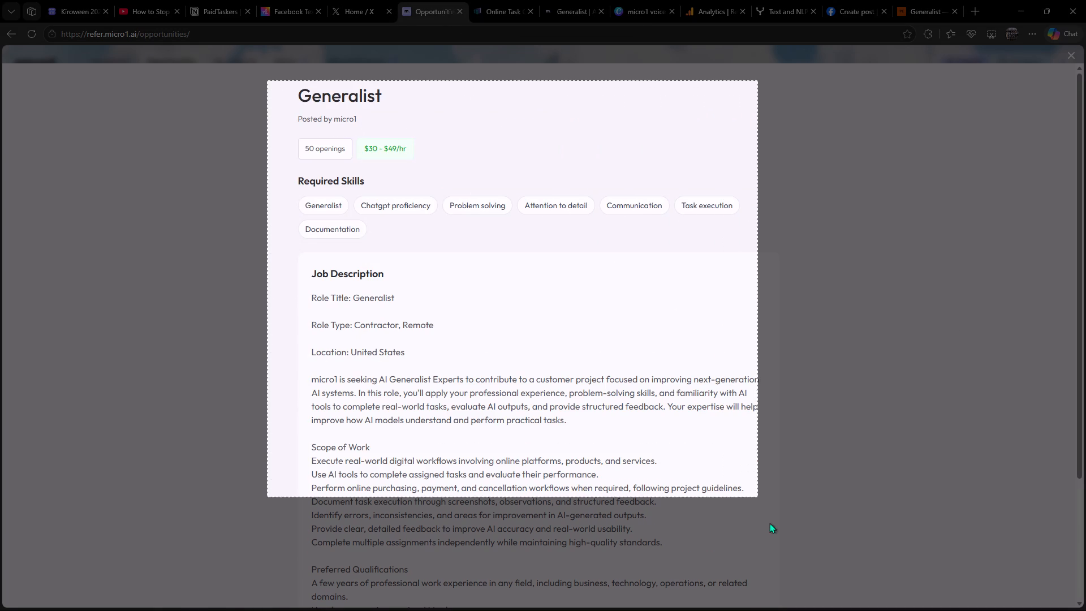
Capture a screenshot of the micro1 Generalist listing from its title through the Scope of Work section.
{"action": "left_click_drag", "start_coordinate": [769, 523], "coordinate": [795, 564]}
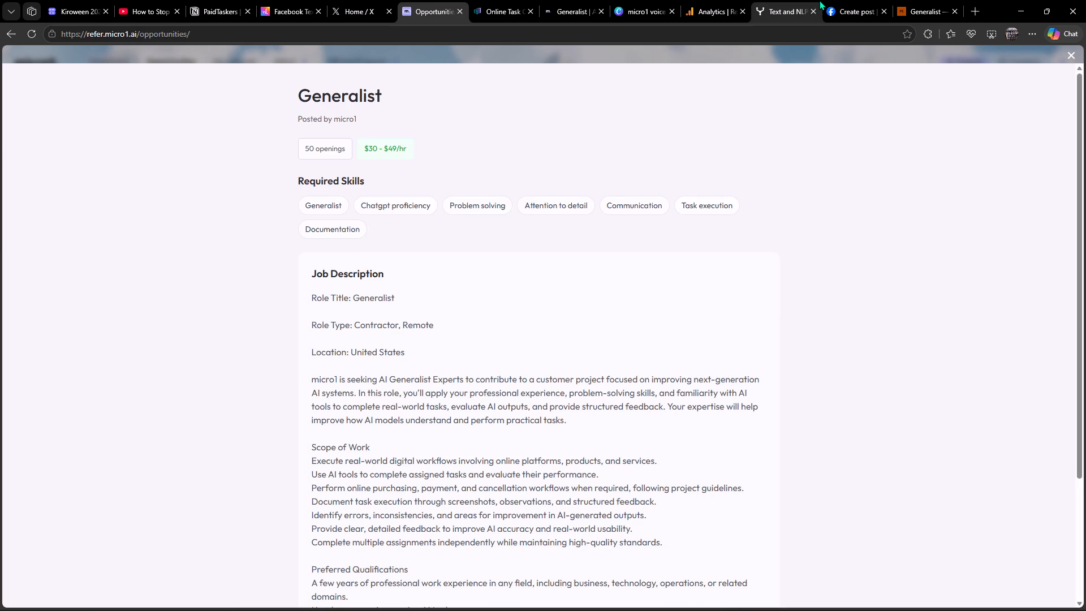
Paste the Generalist listing screenshot into the new PaidTaskers post on Facebook.
{"action": "left_click", "coordinate": [811, 0]}
{"action": "left_click", "coordinate": [651, 0]}
{"action": "left_click", "coordinate": [511, 0]}
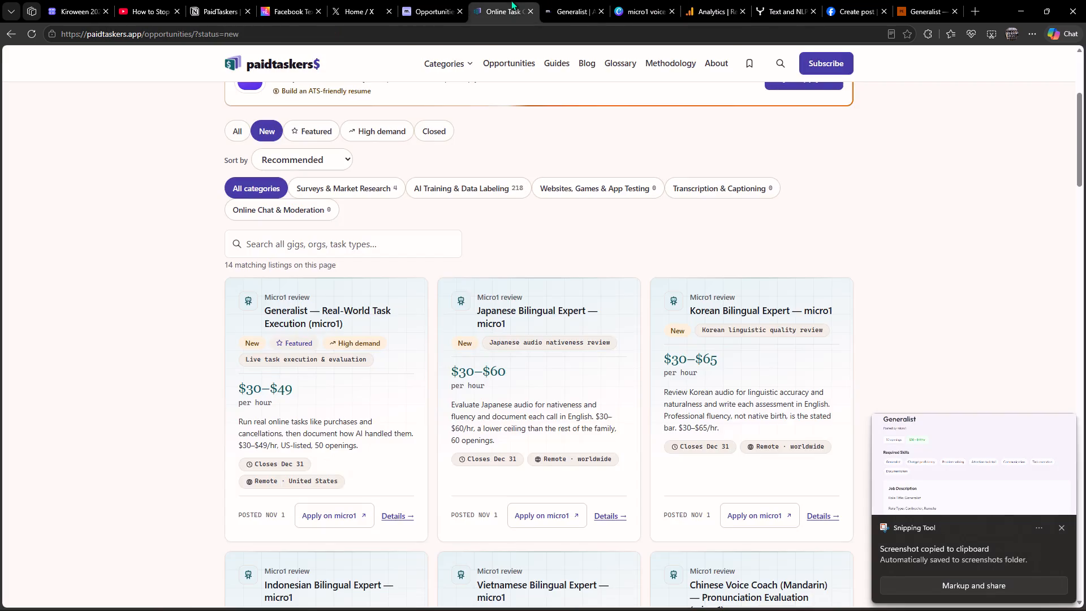
{"action": "left_click", "coordinate": [408, 0]}
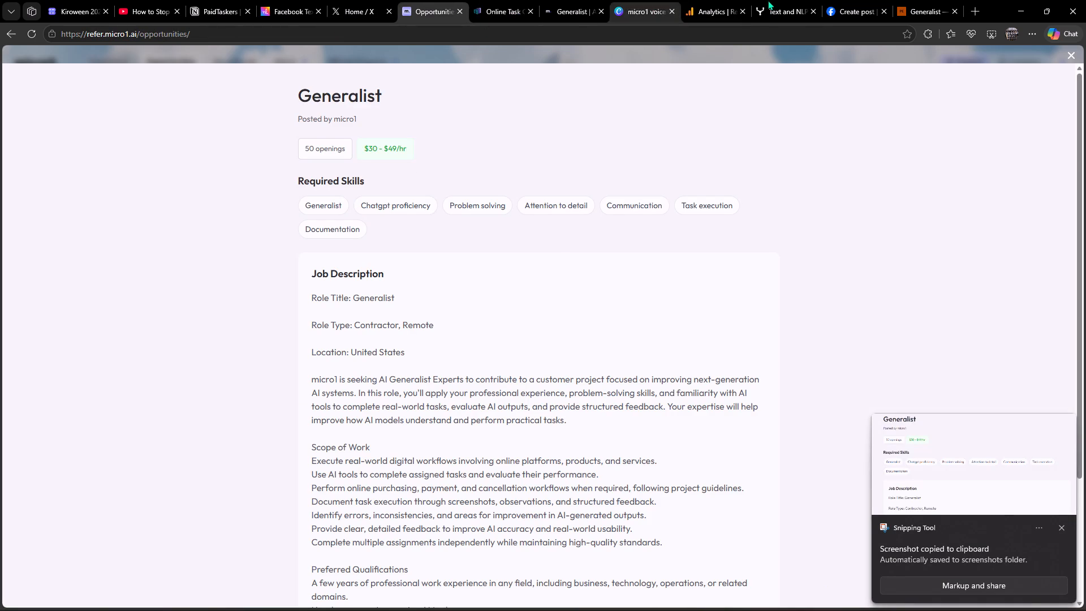
{"action": "left_click", "coordinate": [839, 0]}
{"action": "left_click", "coordinate": [254, 172]}
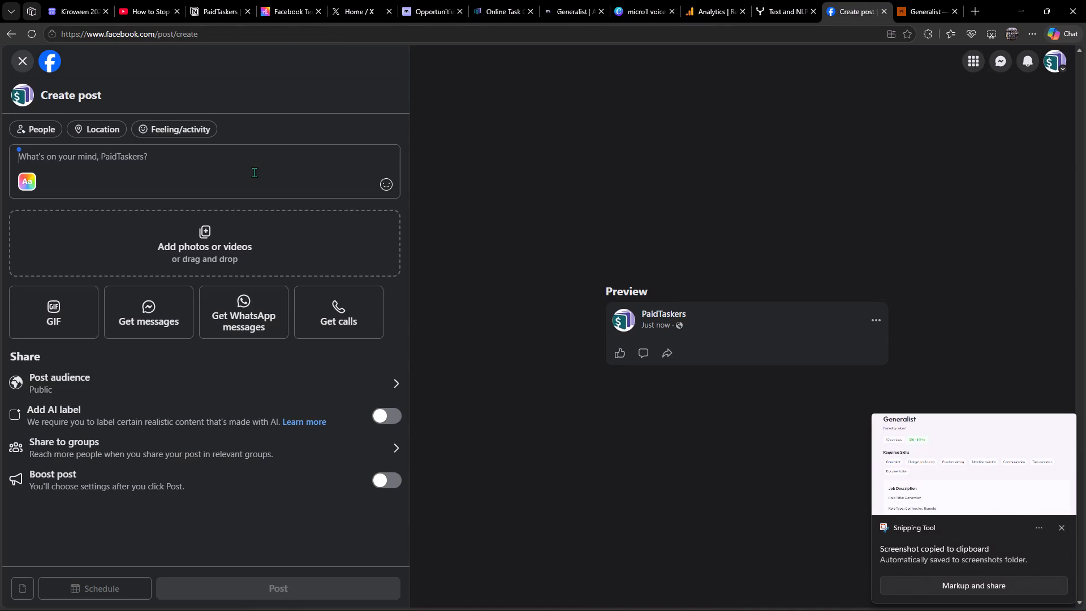
{"action": "key", "text": "ctrl+v"}
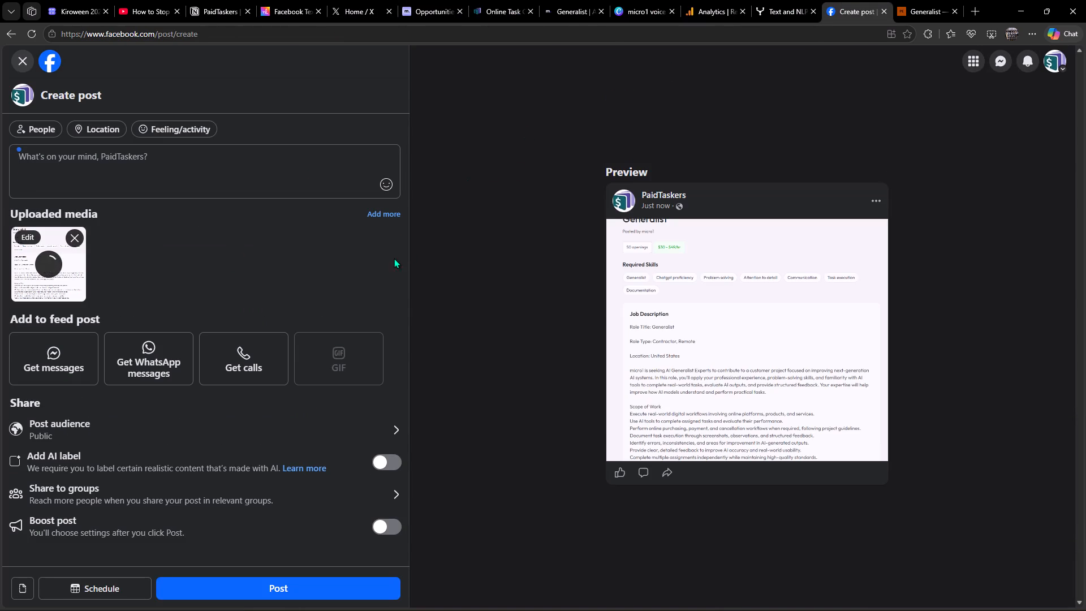
Add the poster image micro1 voice jobs (2) from Downloads to the post's media.
{"action": "left_click", "coordinate": [388, 218]}
{"action": "left_click", "coordinate": [390, 216]}
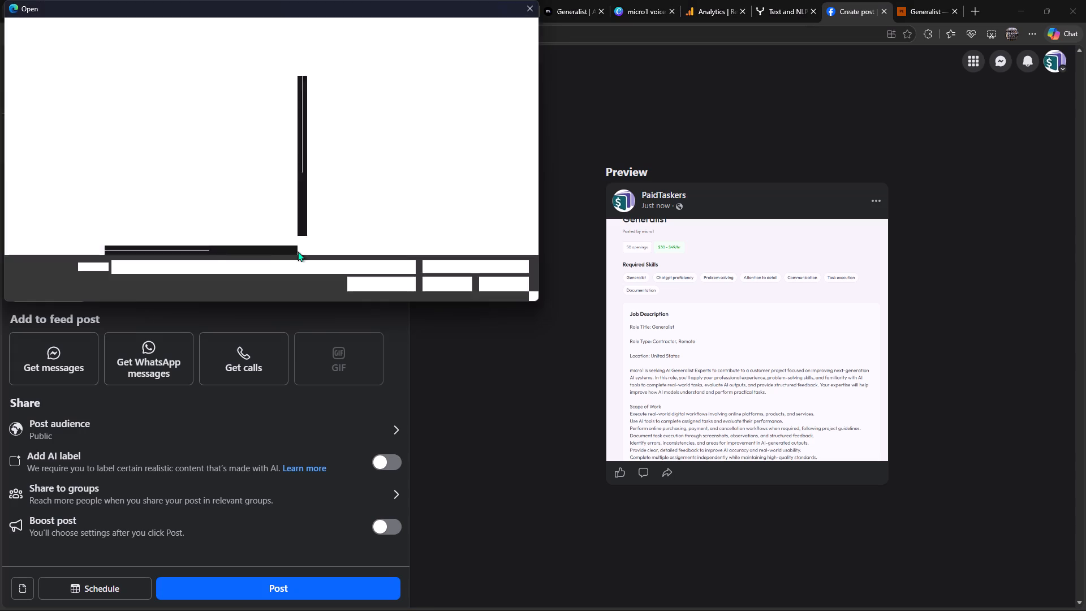
{"action": "scroll", "coordinate": [56, 124], "scroll_direction": "up", "scroll_amount": 4}
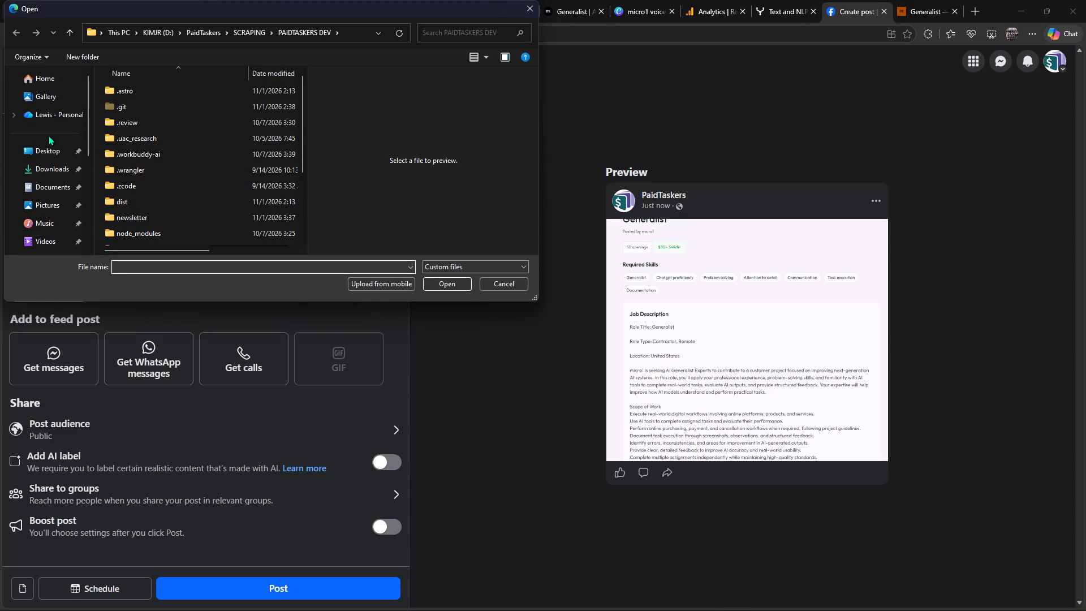
{"action": "left_click", "coordinate": [40, 166]}
{"action": "left_click", "coordinate": [173, 106]}
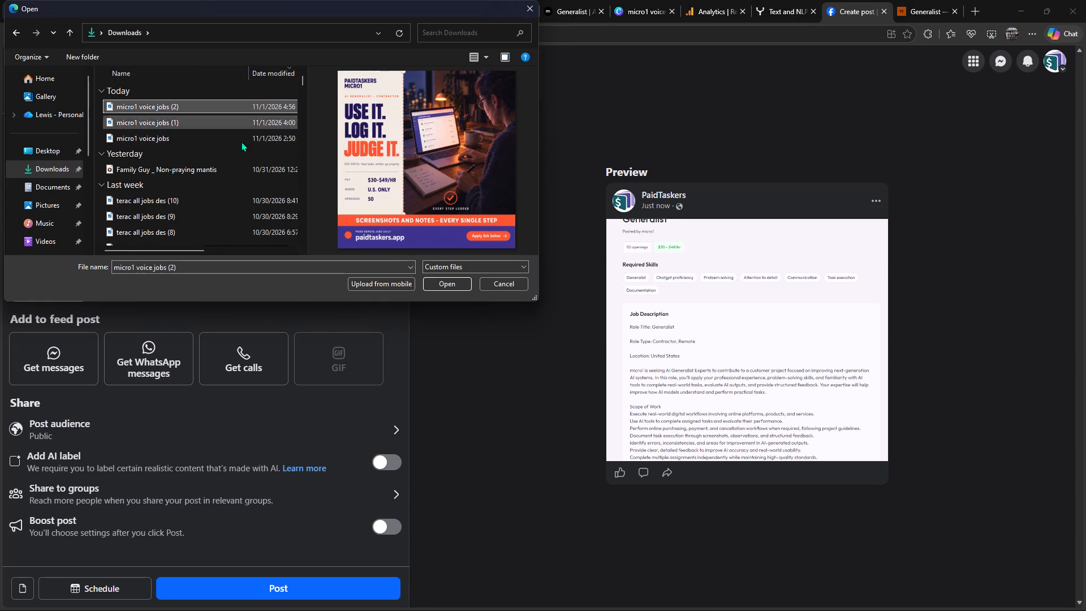
{"action": "left_click", "coordinate": [439, 281]}
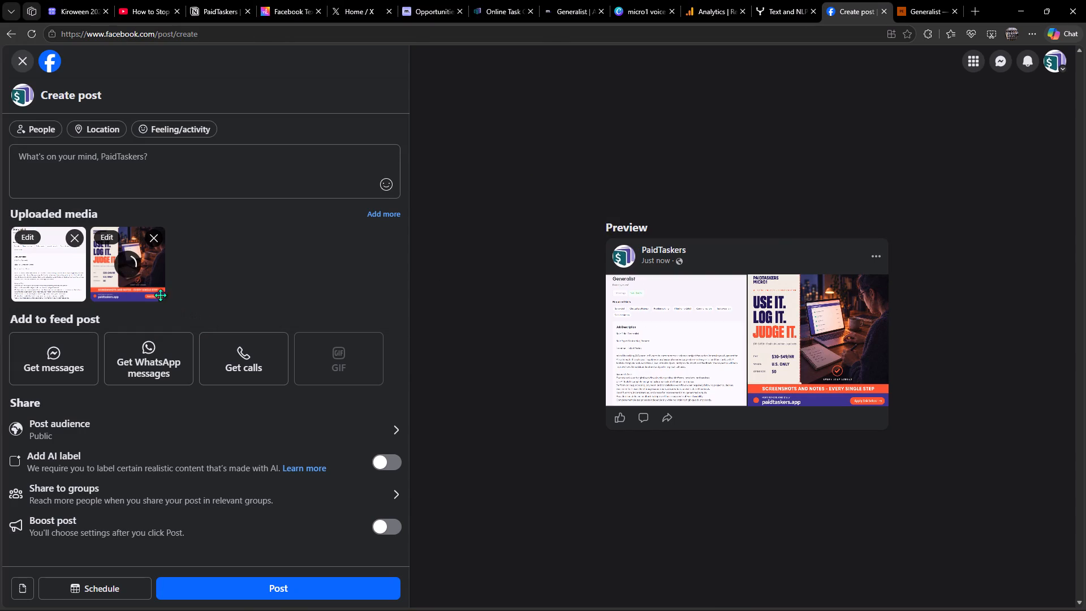
Reorder the uploaded media so the poster comes before the listing screenshot.
{"action": "left_click_drag", "start_coordinate": [157, 291], "coordinate": [67, 294]}
Place the cursor in the post's empty text area to start its caption.
{"action": "left_click", "coordinate": [226, 174]}
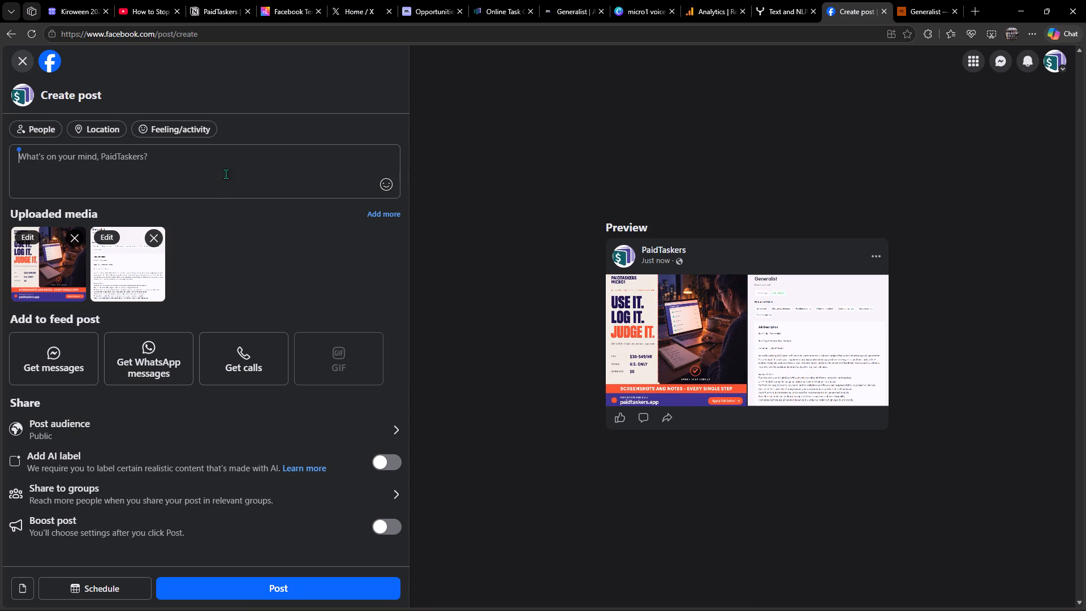
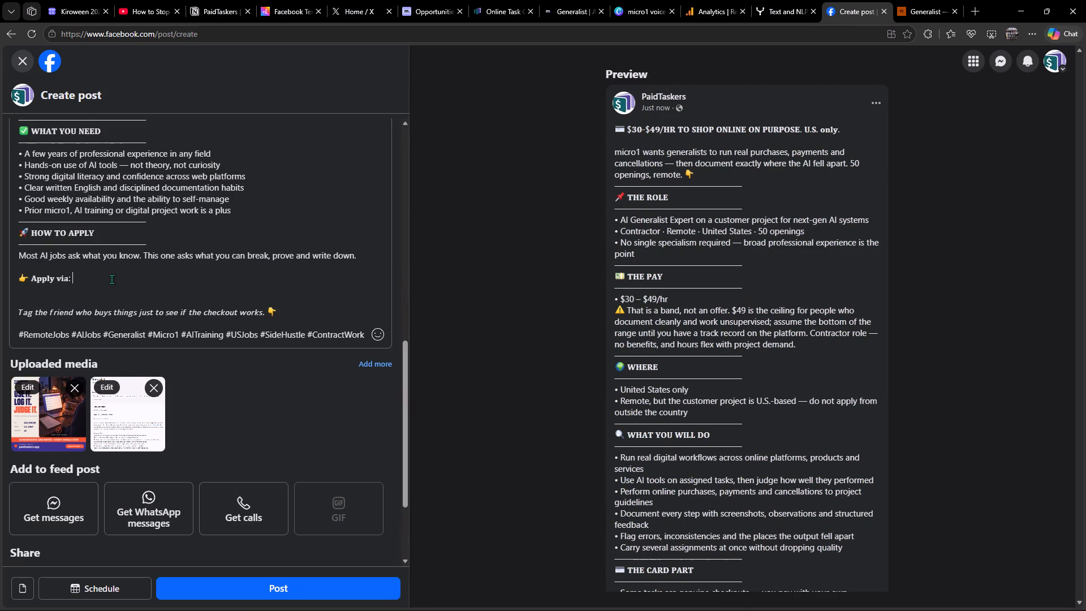
Copy the live PaidTaskers listing link for Generalist — Real-World Task Execution (micro1) and paste it after "Apply via:" in the Facebook post.
{"action": "left_click", "coordinate": [480, 0]}
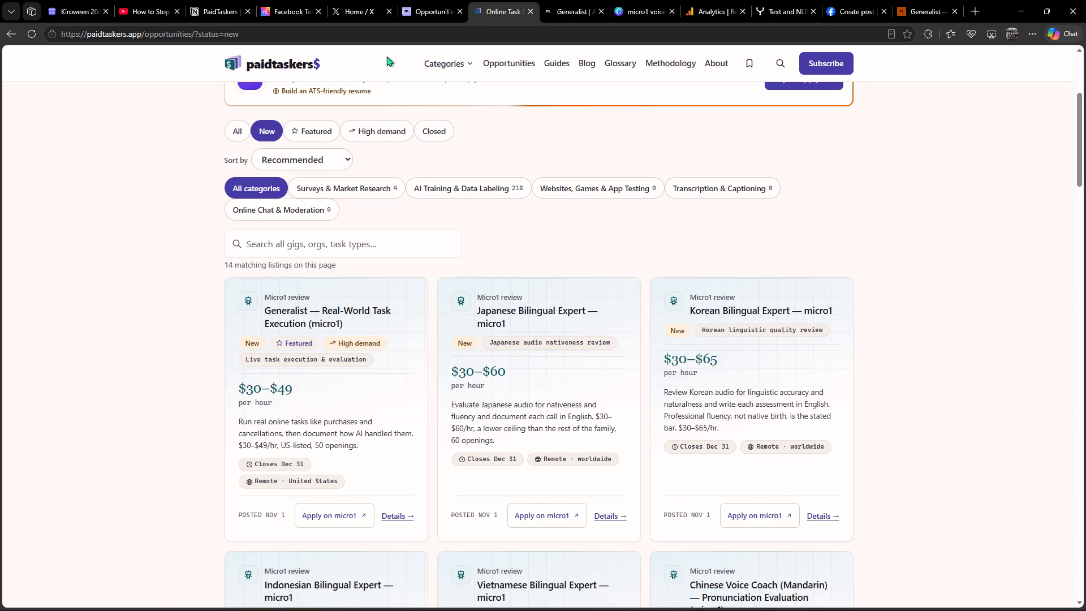
{"action": "left_click", "coordinate": [305, 319]}
{"action": "left_click", "coordinate": [312, 35]}
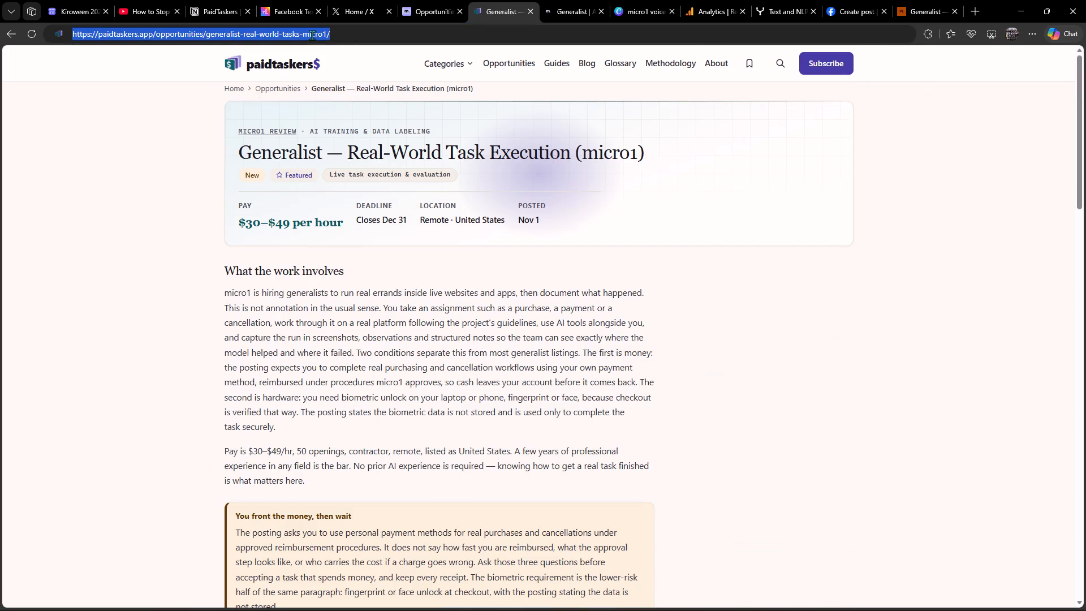
{"action": "key", "text": "ctrl+a"}
{"action": "key", "text": "ctrl+c"}
{"action": "scroll", "coordinate": [499, 201], "scroll_direction": "down", "scroll_amount": 8}
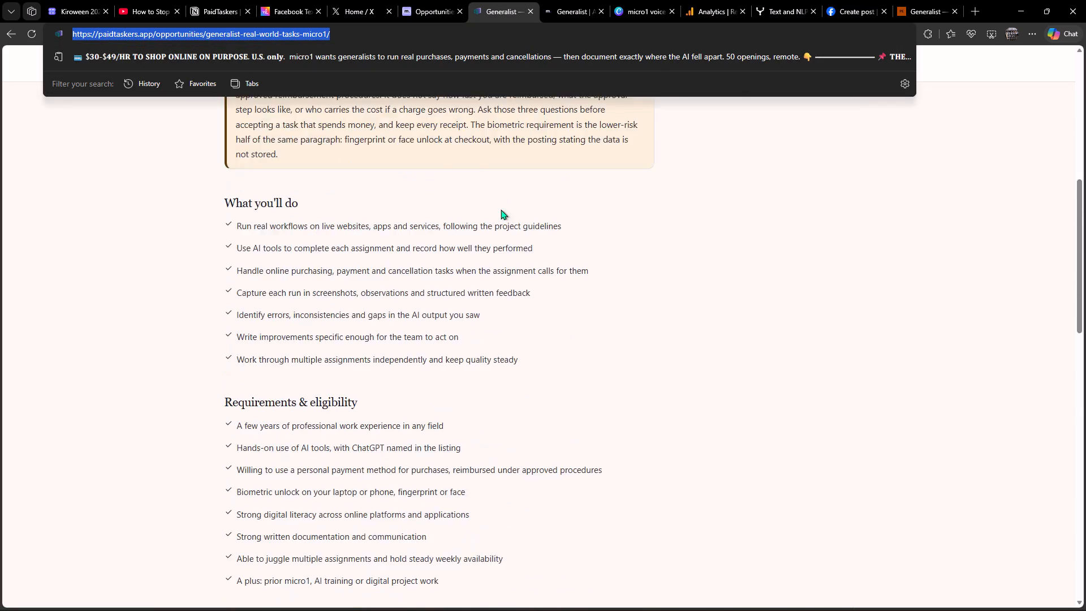
{"action": "scroll", "coordinate": [501, 209], "scroll_direction": "down", "scroll_amount": 5}
{"action": "left_click", "coordinate": [828, 0]}
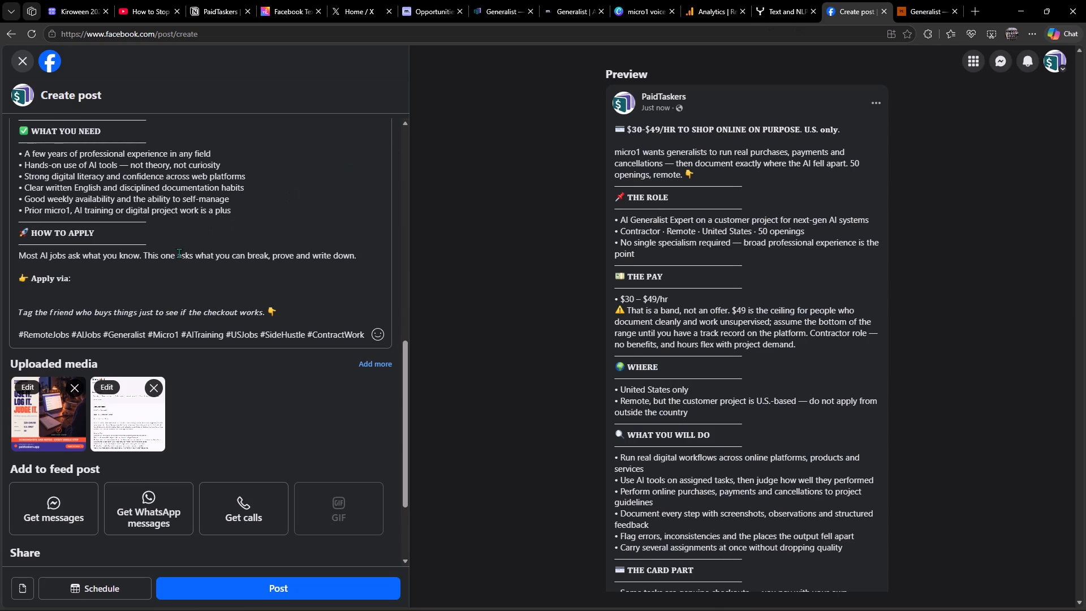
{"action": "key", "text": "ctrl+v"}
Choose the sharing groups AI & IT Tech Jobs, Tech Career Hub, AI Automation Jobs & Hiring, AI Training Jobs and Freelance jobs USA.
{"action": "scroll", "coordinate": [174, 276], "scroll_direction": "down", "scroll_amount": 1}
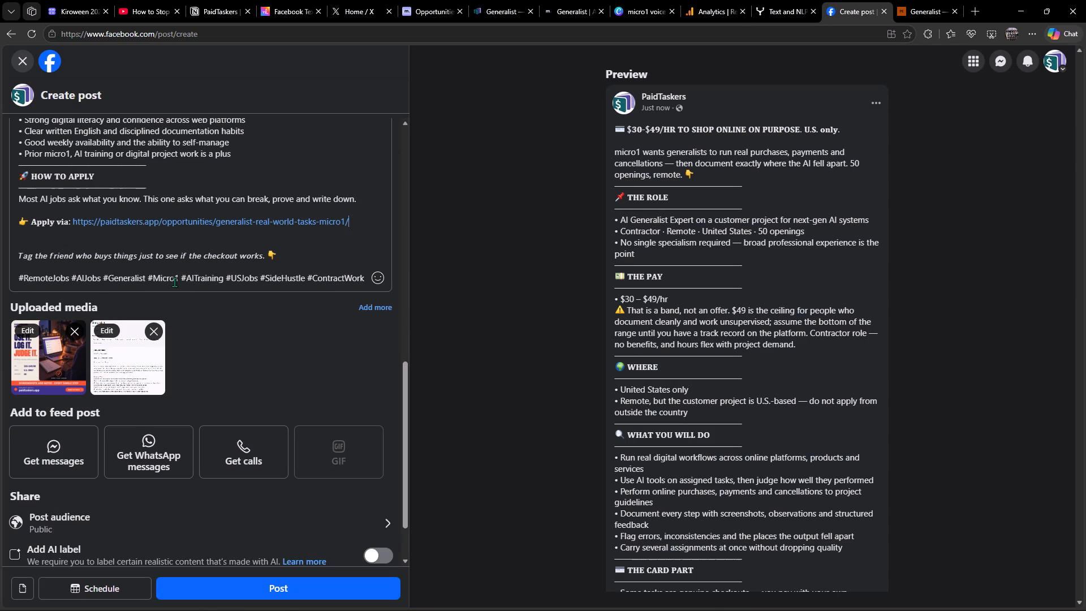
{"action": "scroll", "coordinate": [174, 282], "scroll_direction": "down", "scroll_amount": 2}
{"action": "scroll", "coordinate": [114, 410], "scroll_direction": "down", "scroll_amount": 2}
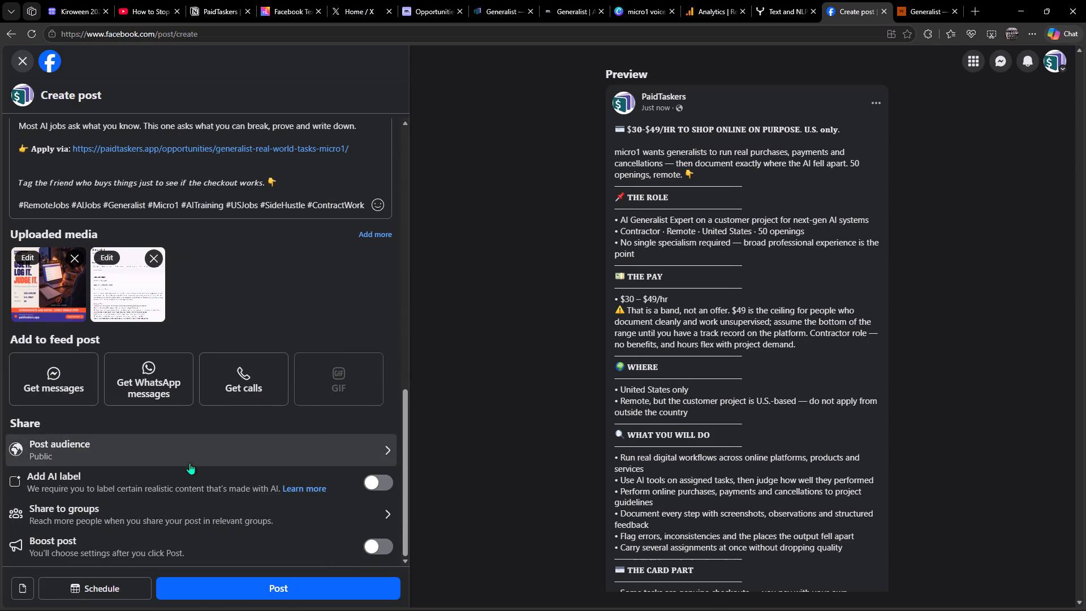
{"action": "scroll", "coordinate": [189, 463], "scroll_direction": "up", "scroll_amount": 1}
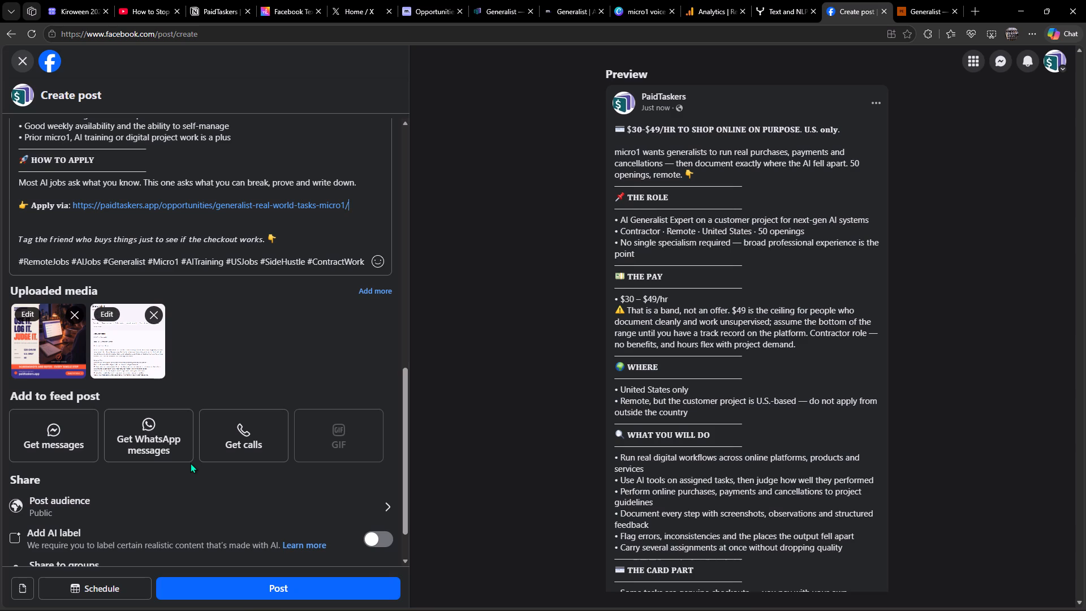
{"action": "scroll", "coordinate": [257, 404], "scroll_direction": "down", "scroll_amount": 5}
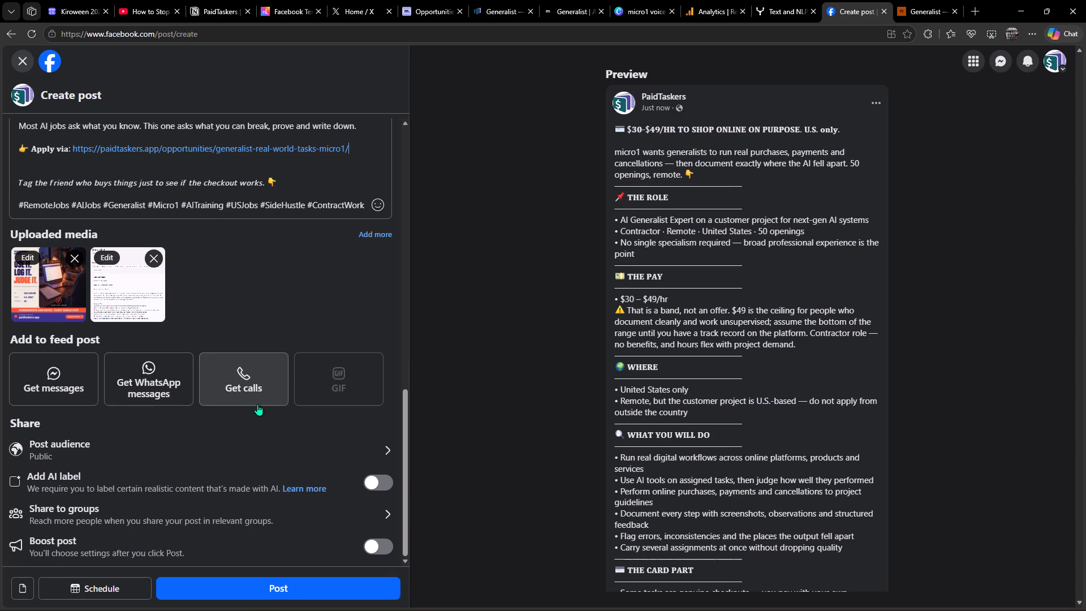
{"action": "left_click", "coordinate": [210, 522]}
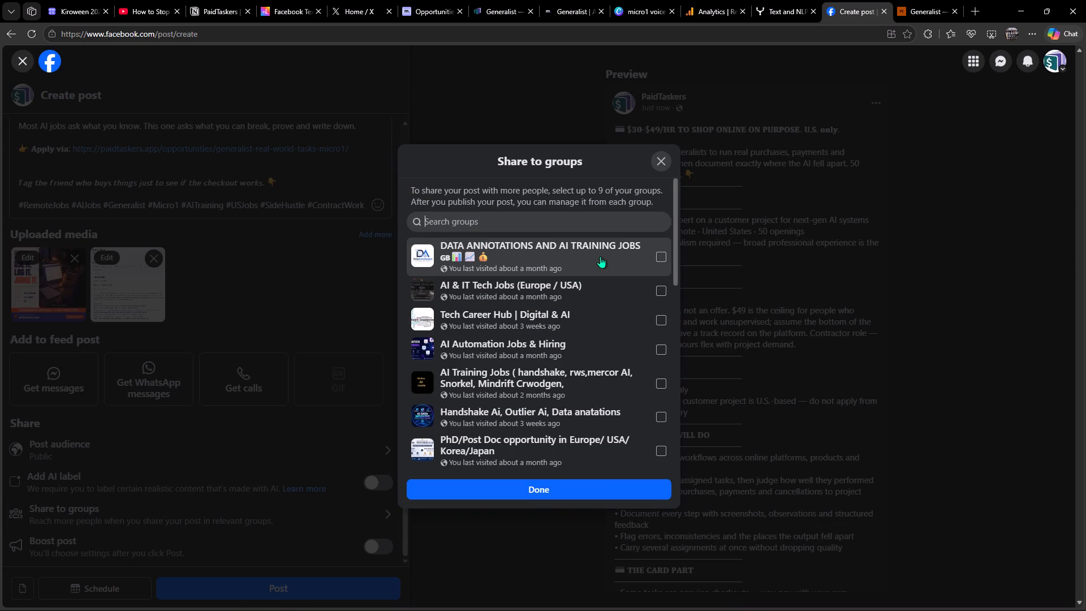
{"action": "left_click", "coordinate": [601, 289]}
{"action": "scroll", "coordinate": [600, 389], "scroll_direction": "down", "scroll_amount": 1}
{"action": "left_click", "coordinate": [612, 343]}
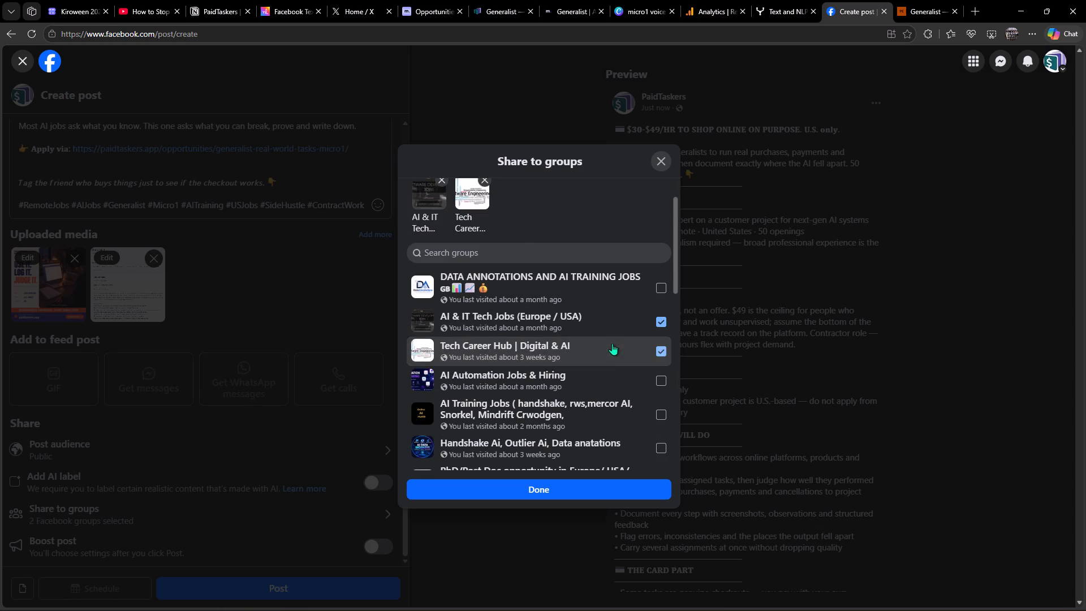
{"action": "scroll", "coordinate": [613, 364], "scroll_direction": "down", "scroll_amount": 1}
{"action": "left_click", "coordinate": [617, 330]}
{"action": "scroll", "coordinate": [614, 362], "scroll_direction": "down", "scroll_amount": 1}
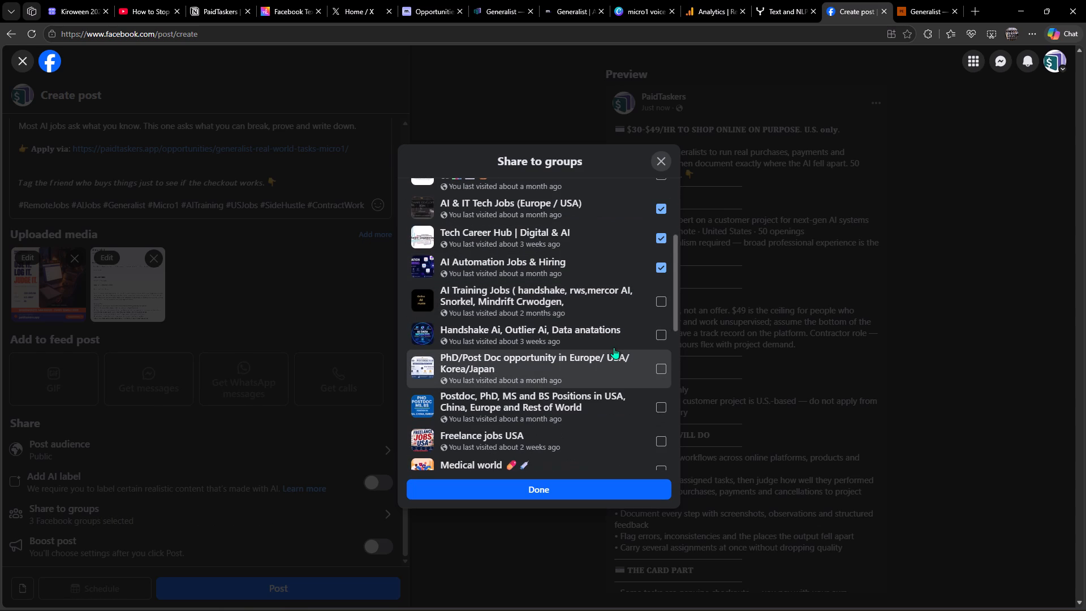
{"action": "left_click", "coordinate": [605, 295]}
{"action": "scroll", "coordinate": [604, 344], "scroll_direction": "down", "scroll_amount": 1}
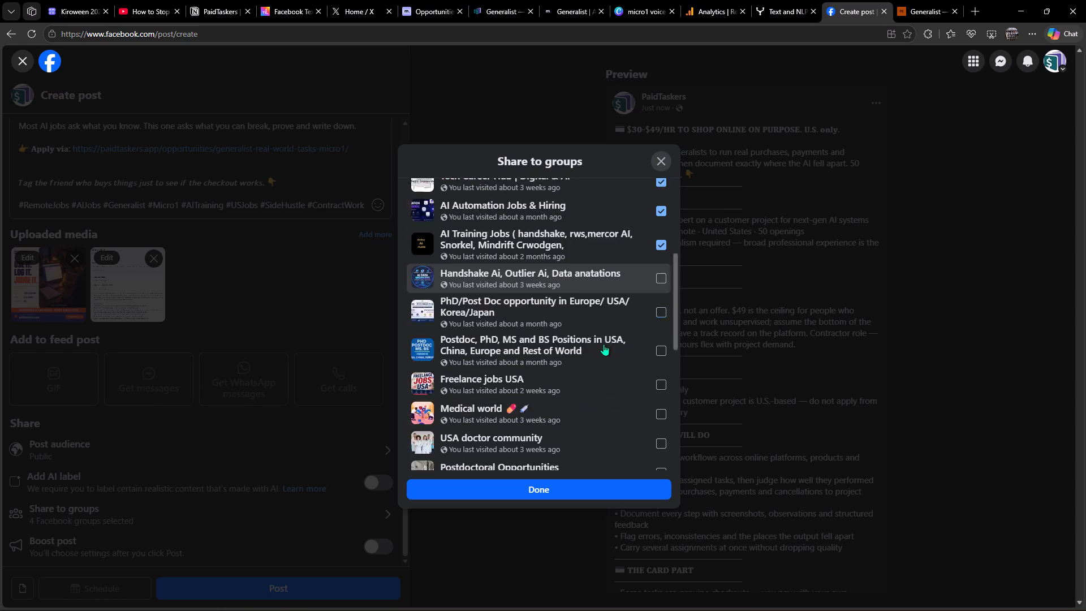
{"action": "scroll", "coordinate": [604, 344], "scroll_direction": "down", "scroll_amount": 2}
{"action": "left_click", "coordinate": [605, 274]}
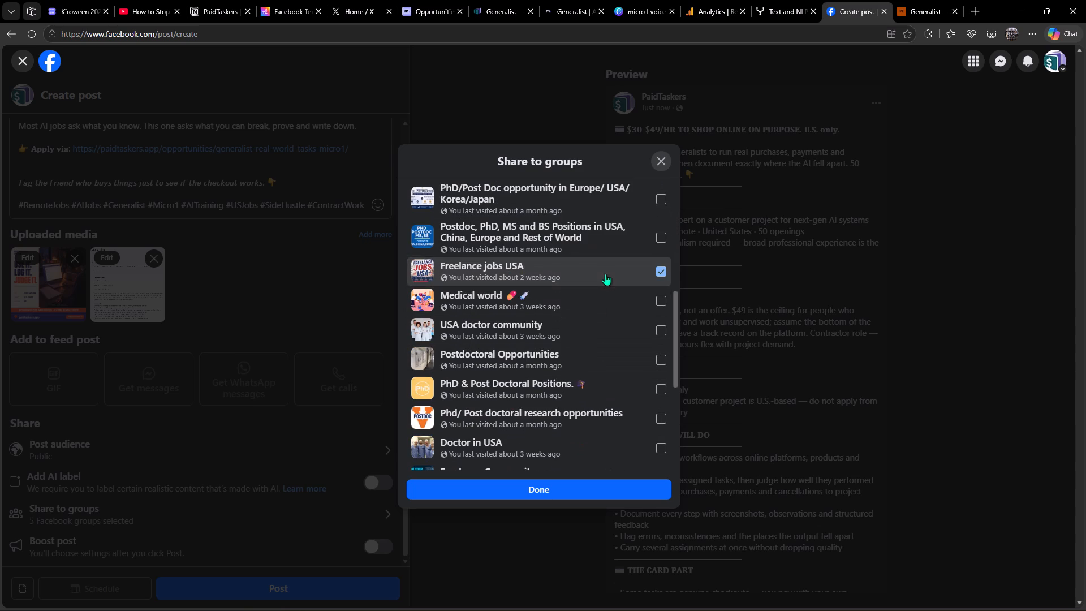
Filter the groups by "usa" and add Postdoc, PhD, MS and BS Positions in USA, China, Europe and Rest of World.
{"action": "scroll", "coordinate": [578, 227], "scroll_direction": "up", "scroll_amount": 10}
{"action": "left_click", "coordinate": [548, 308]}
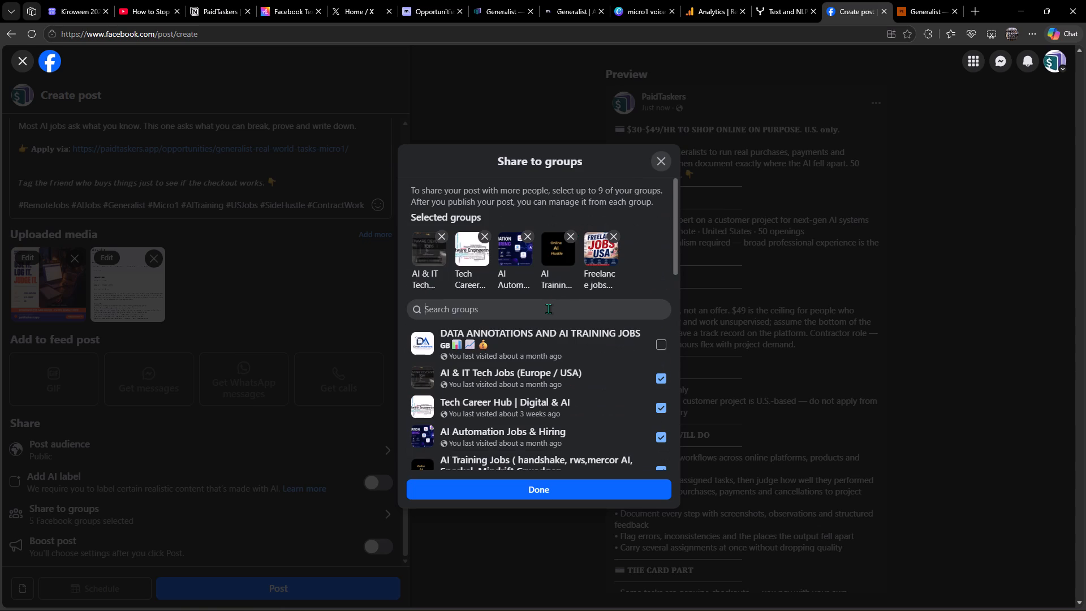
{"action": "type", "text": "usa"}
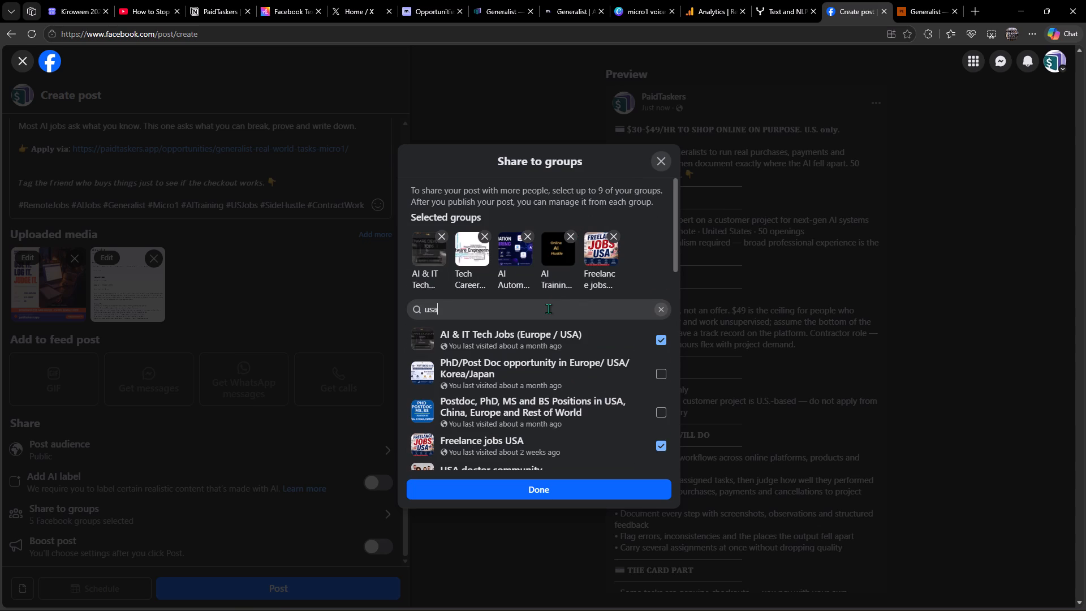
{"action": "left_click", "coordinate": [625, 380]}
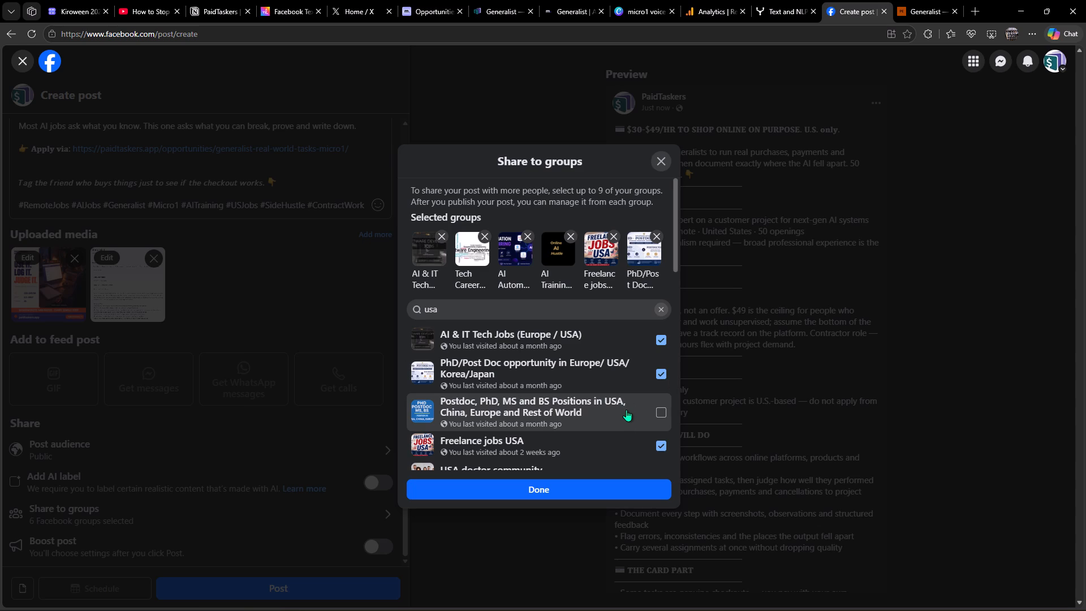
{"action": "left_click", "coordinate": [626, 410]}
{"action": "scroll", "coordinate": [626, 410], "scroll_direction": "down", "scroll_amount": 2}
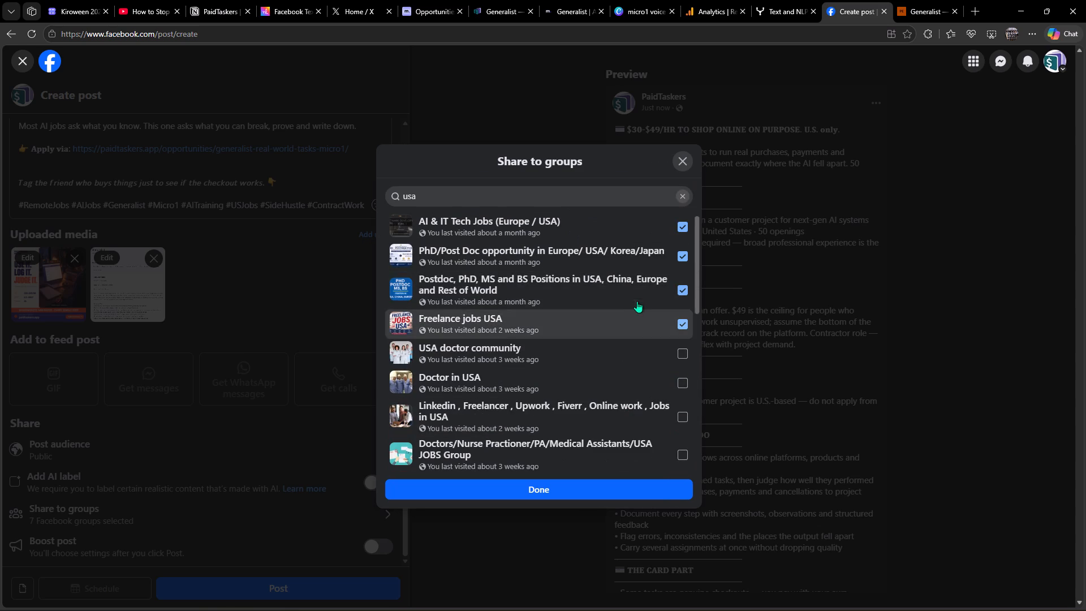
{"action": "left_click", "coordinate": [649, 251]}
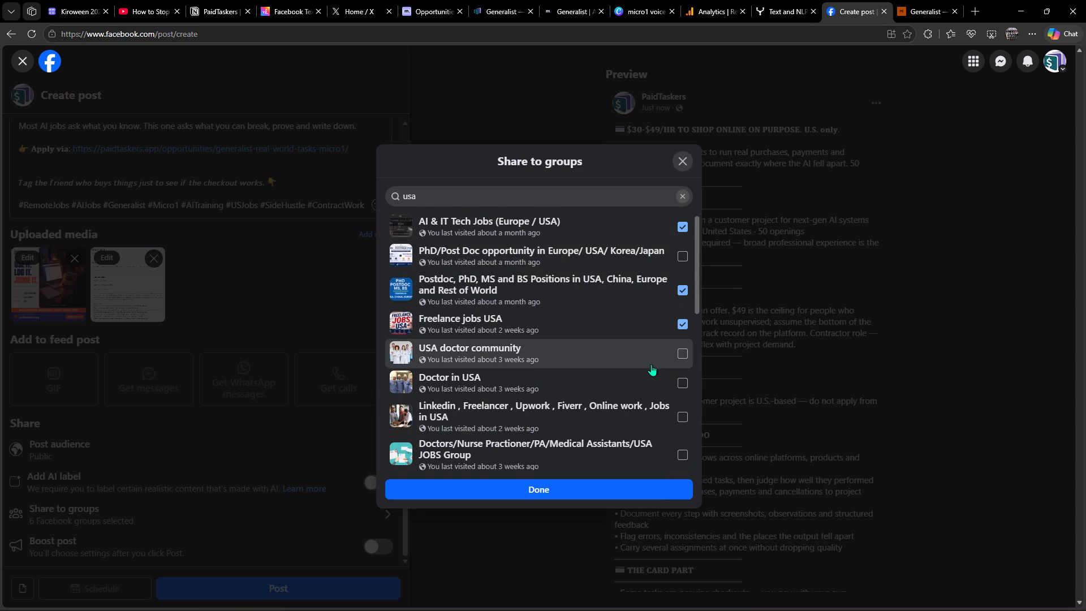
Add the groups "Linkedin, Freelancer, Upwork, Fiverr, Online work, Jobs in USA", USA Jobs Hiring Now and USA Job Opportunities, and finish the group selection.
{"action": "scroll", "coordinate": [649, 381], "scroll_direction": "down", "scroll_amount": 2}
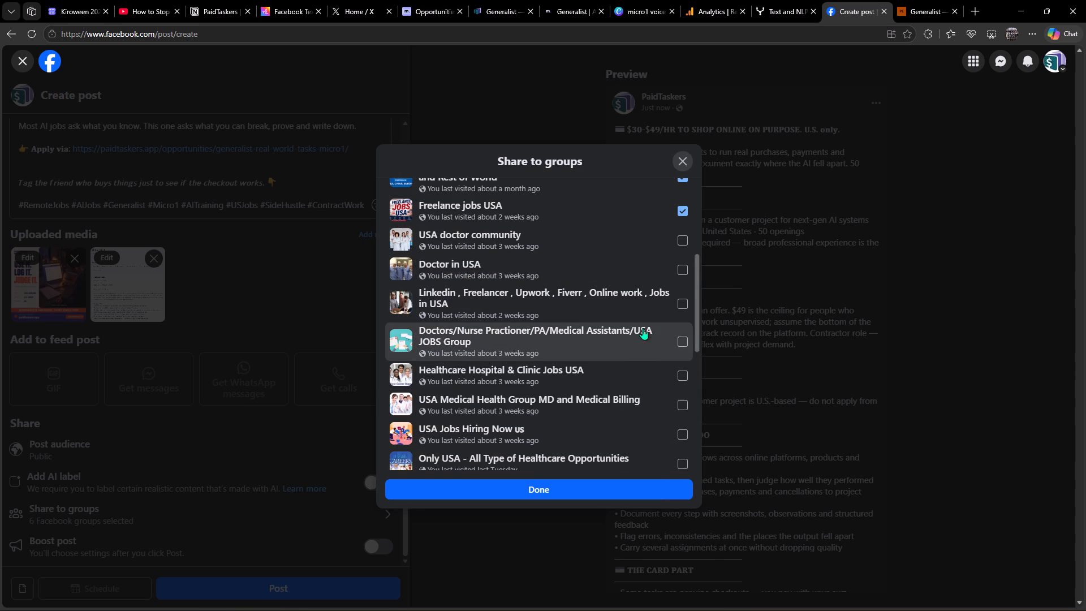
{"action": "left_click", "coordinate": [652, 299]}
{"action": "scroll", "coordinate": [662, 403], "scroll_direction": "down", "scroll_amount": 1}
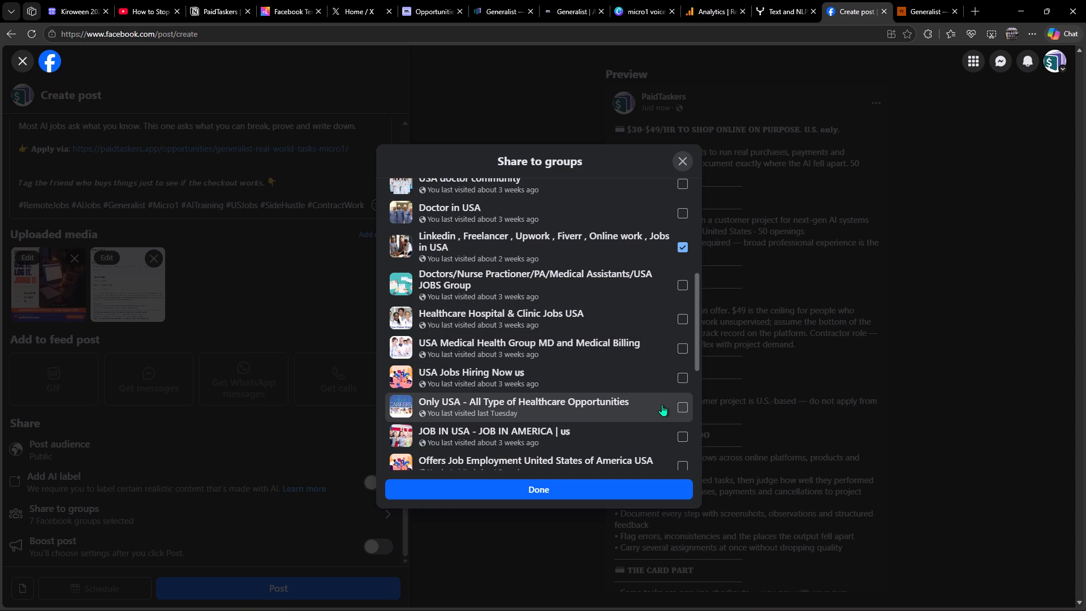
{"action": "left_click", "coordinate": [629, 363]}
{"action": "scroll", "coordinate": [630, 372], "scroll_direction": "down", "scroll_amount": 3}
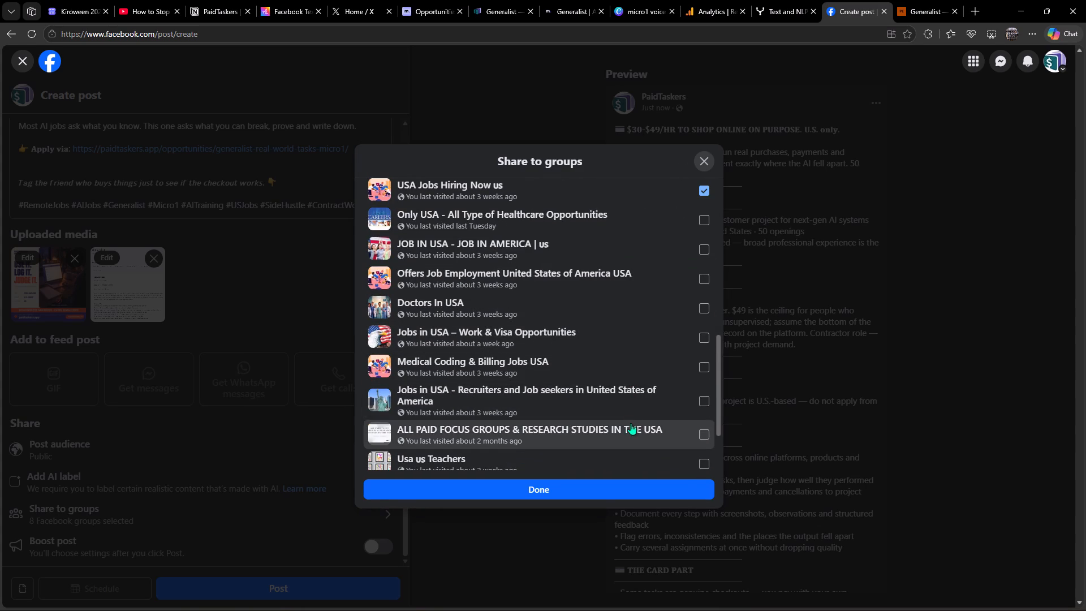
{"action": "scroll", "coordinate": [631, 423], "scroll_direction": "down", "scroll_amount": 2}
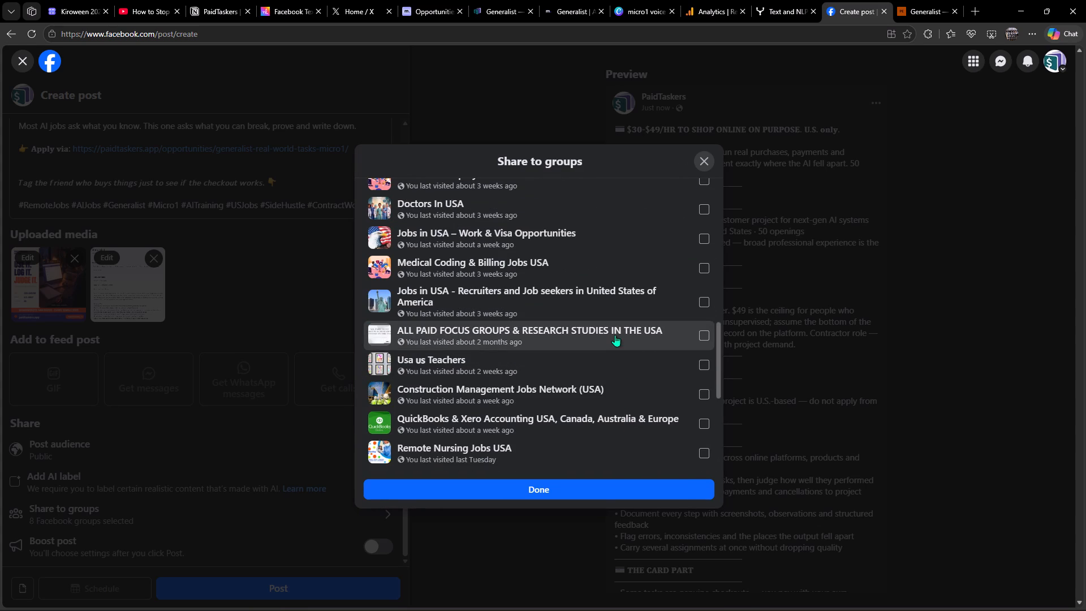
{"action": "scroll", "coordinate": [614, 399], "scroll_direction": "down", "scroll_amount": 2}
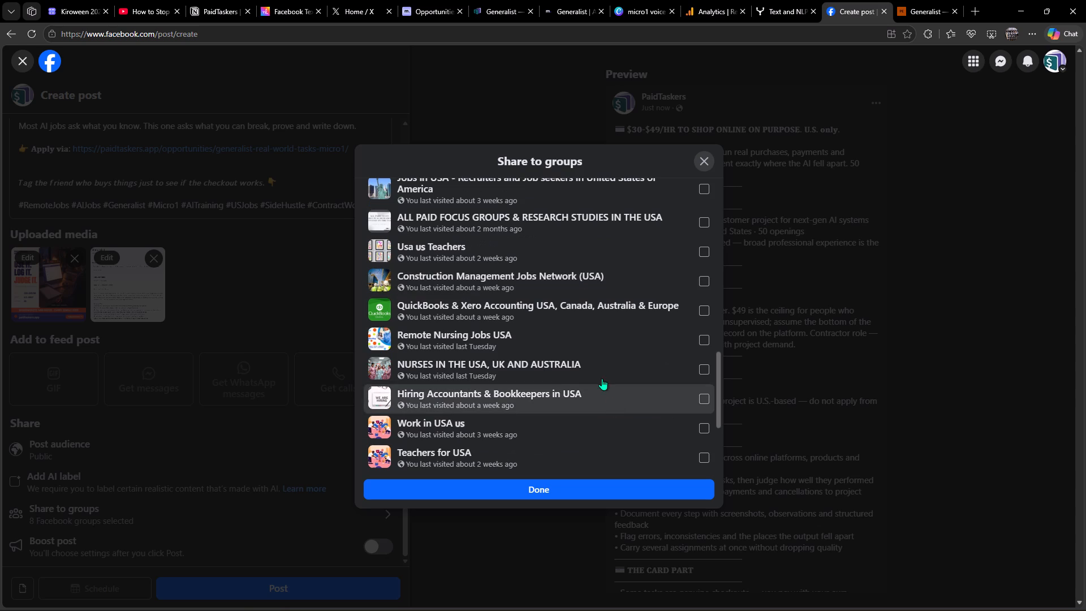
{"action": "scroll", "coordinate": [598, 389], "scroll_direction": "down", "scroll_amount": 2}
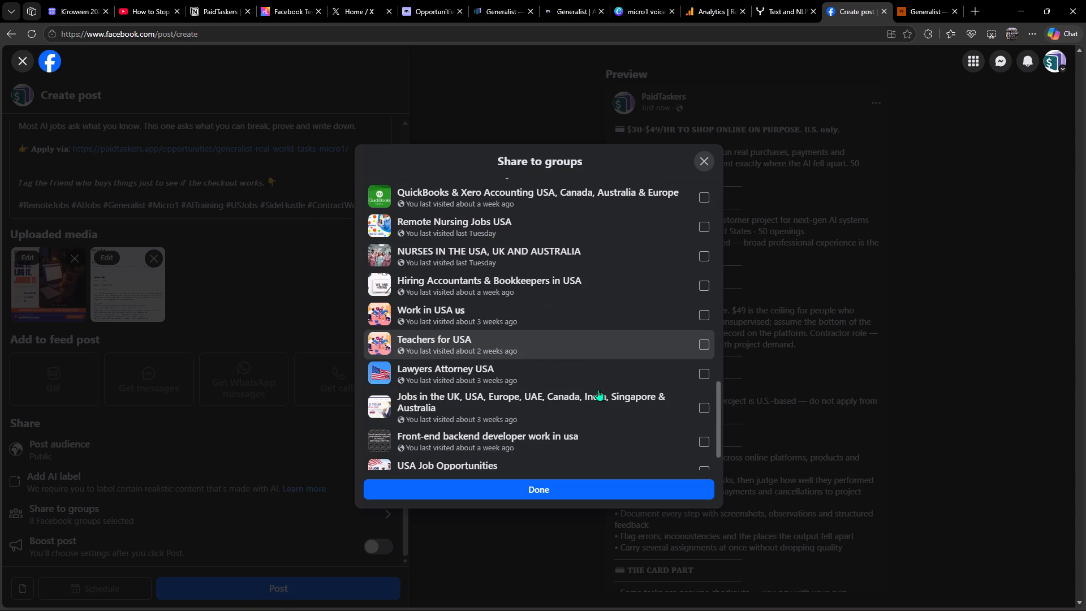
{"action": "scroll", "coordinate": [598, 389], "scroll_direction": "down", "scroll_amount": 2}
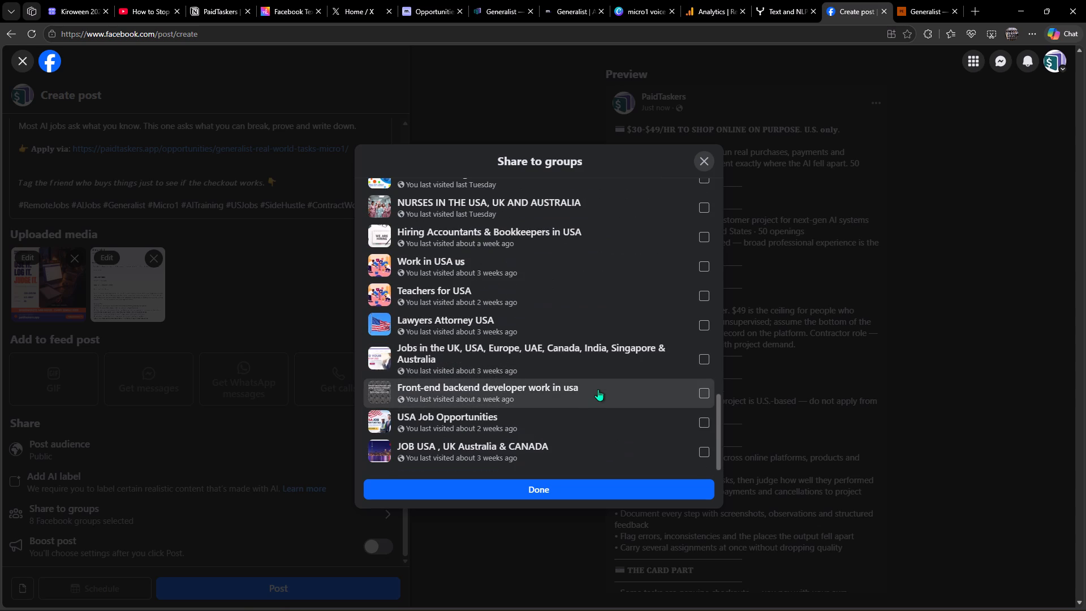
{"action": "left_click", "coordinate": [593, 411]}
{"action": "scroll", "coordinate": [594, 421], "scroll_direction": "down", "scroll_amount": 3}
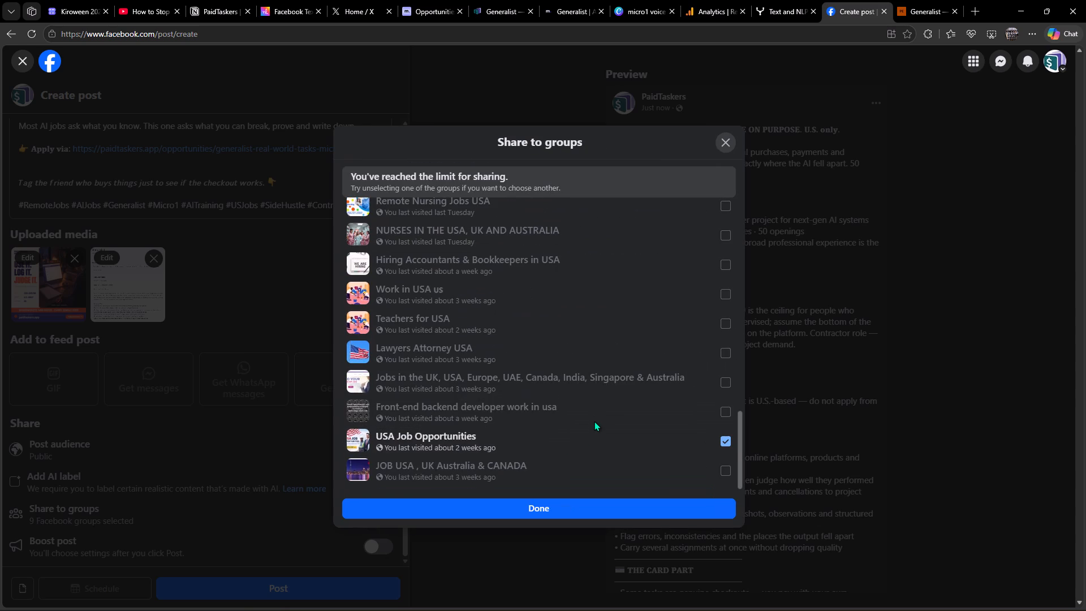
{"action": "left_click", "coordinate": [601, 515]}
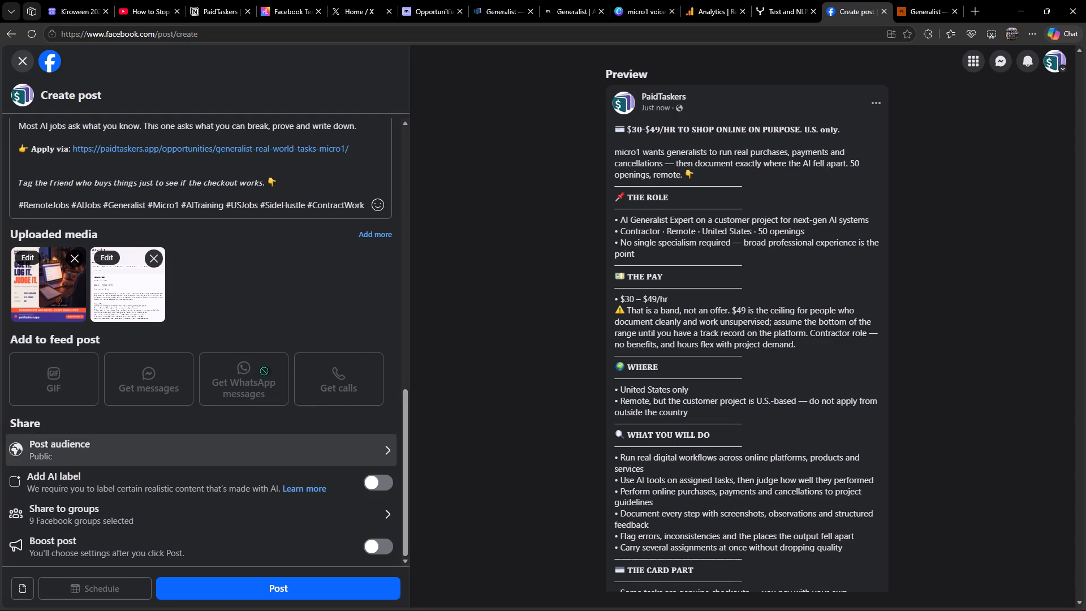
Check the finished post text and publish the Generalist job post on the PaidTaskers page.
{"action": "scroll", "coordinate": [285, 343], "scroll_direction": "up", "scroll_amount": 5}
{"action": "scroll", "coordinate": [285, 343], "scroll_direction": "down", "scroll_amount": 11}
{"action": "scroll", "coordinate": [287, 351], "scroll_direction": "up", "scroll_amount": 2}
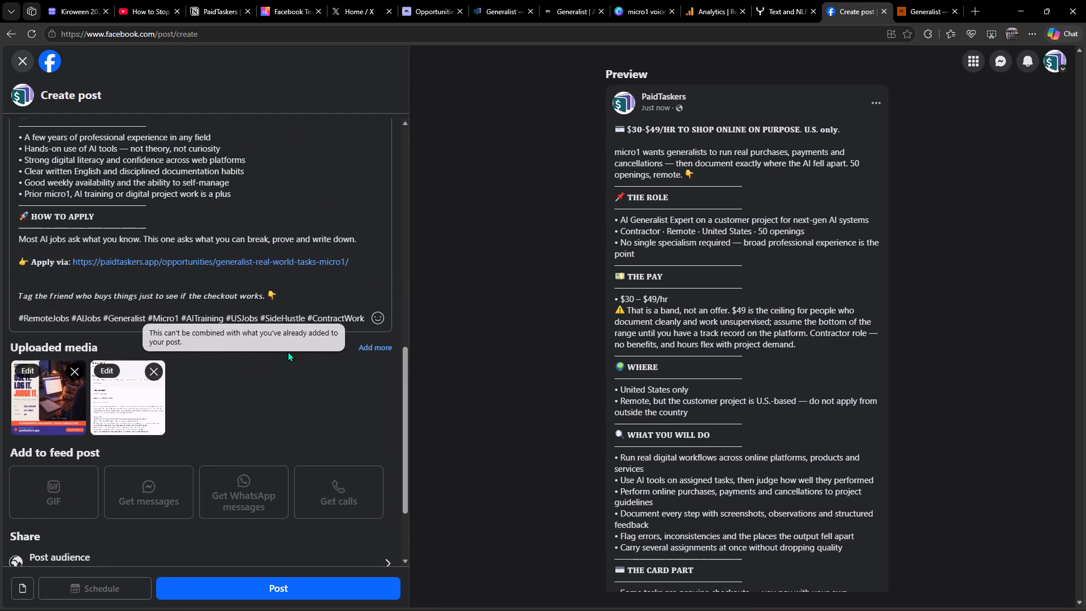
{"action": "scroll", "coordinate": [287, 351], "scroll_direction": "up", "scroll_amount": 17}
{"action": "left_click", "coordinate": [346, 591]}
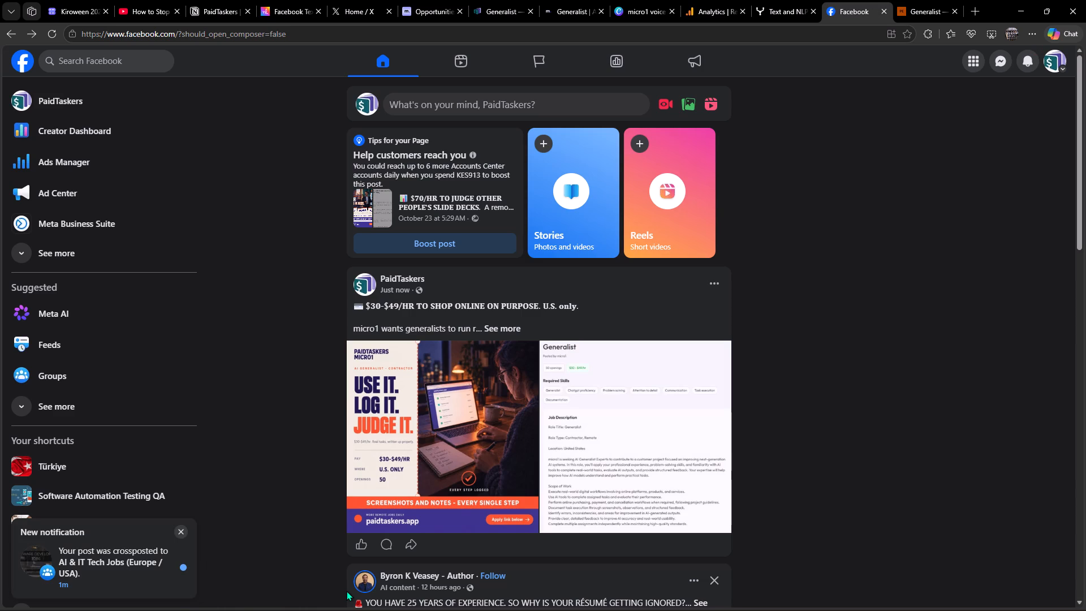
Open the Sender.net email marketing app in a new browser tab.
{"action": "left_click", "coordinate": [943, 0]}
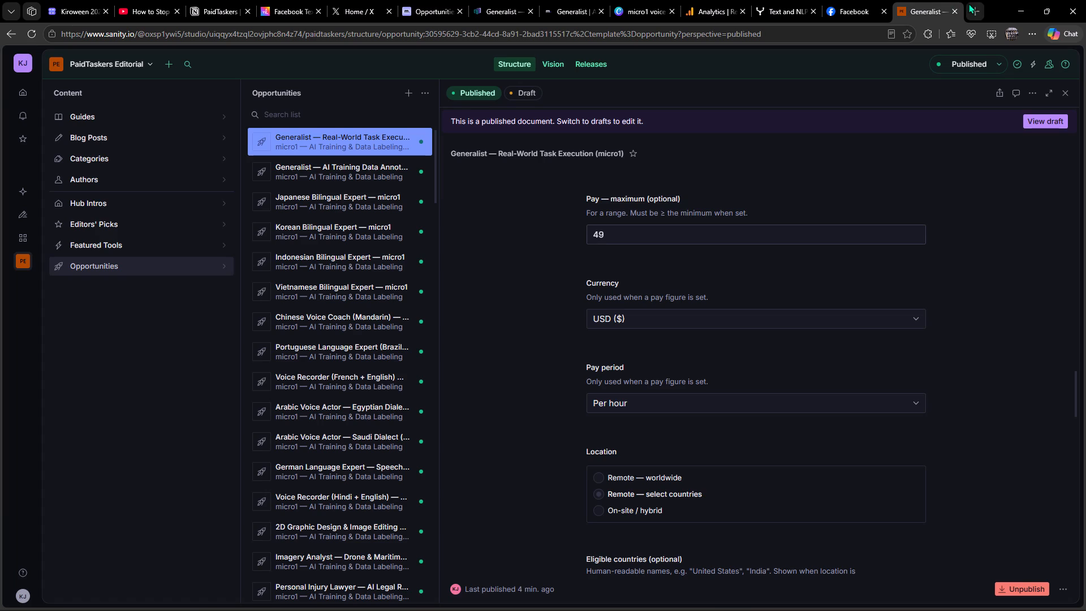
{"action": "left_click", "coordinate": [969, 4]}
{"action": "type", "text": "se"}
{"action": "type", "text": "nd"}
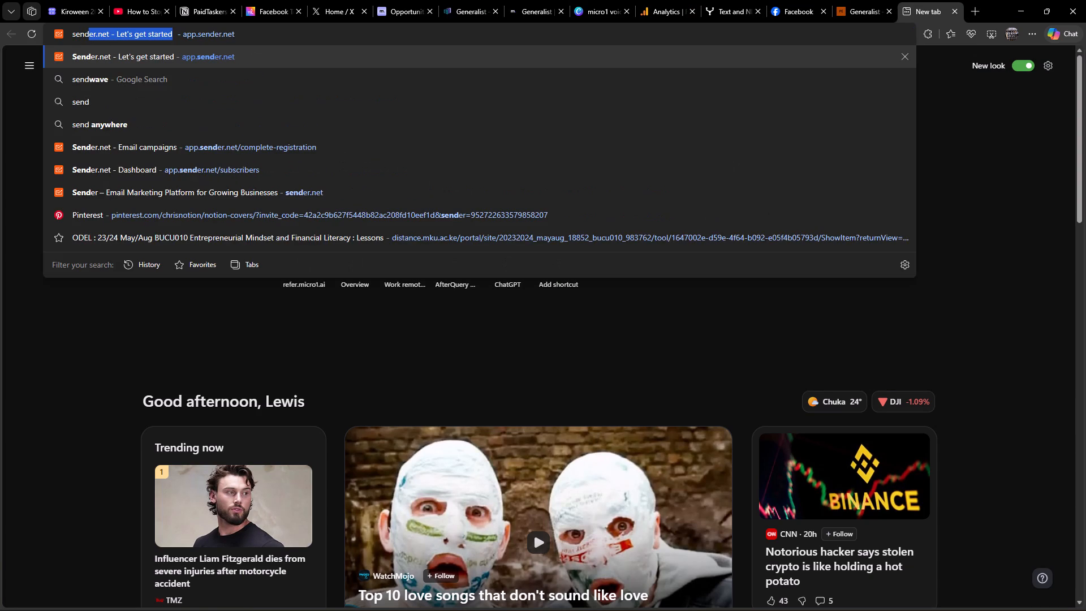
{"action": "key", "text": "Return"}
Check the PaidTaskers page's Facebook notifications for the group crossposts.
{"action": "left_click", "coordinate": [870, 0]}
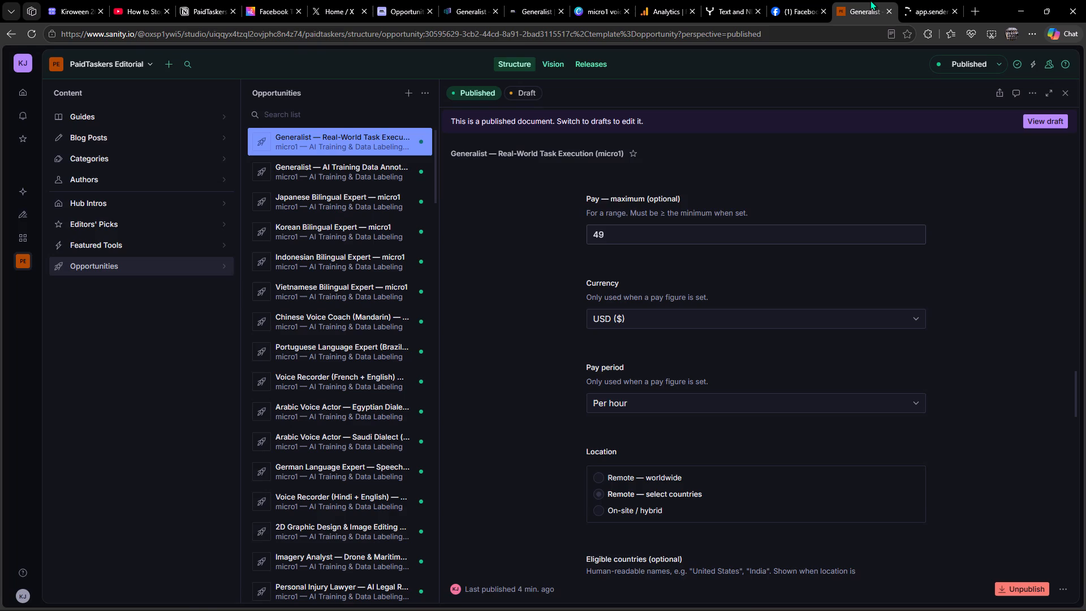
{"action": "left_click", "coordinate": [779, 0]}
{"action": "left_click", "coordinate": [1027, 60]}
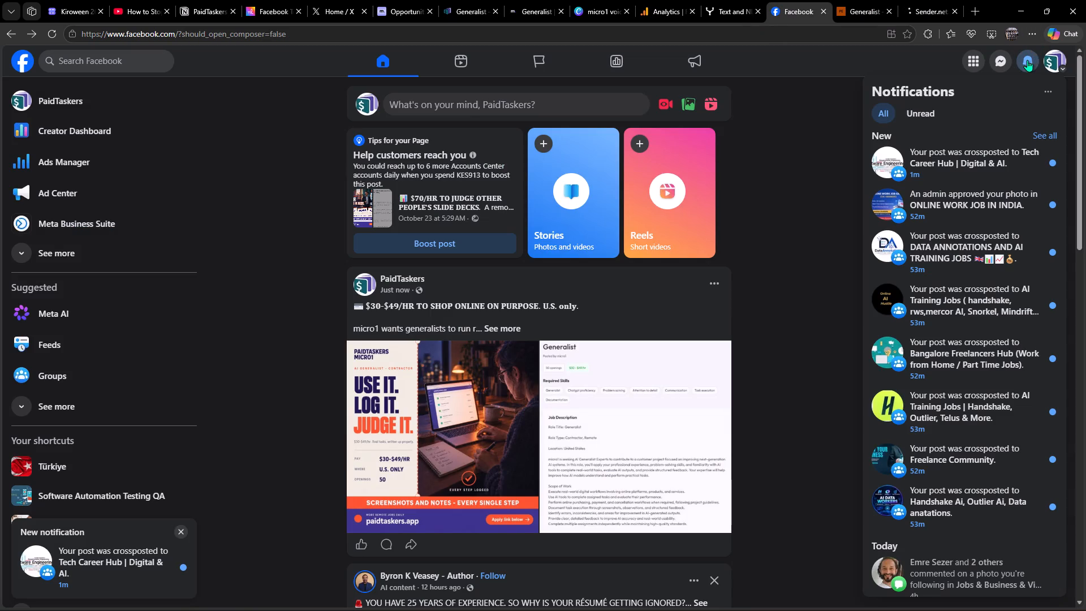
Return to the Sender dashboard, skim the feature introduction slides and close them.
{"action": "left_click", "coordinate": [921, 0]}
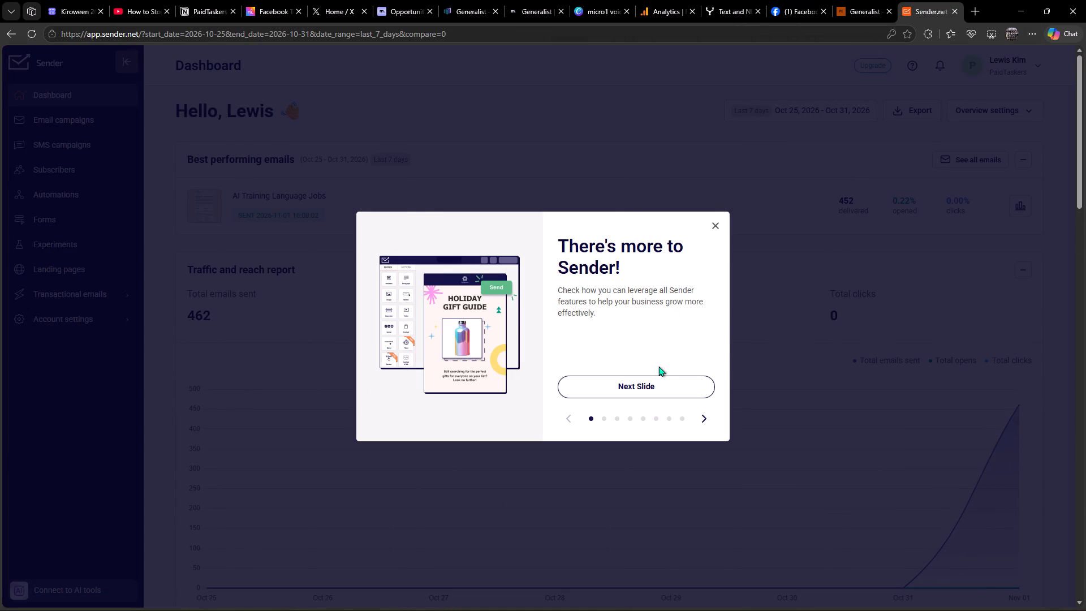
{"action": "left_click", "coordinate": [650, 382]}
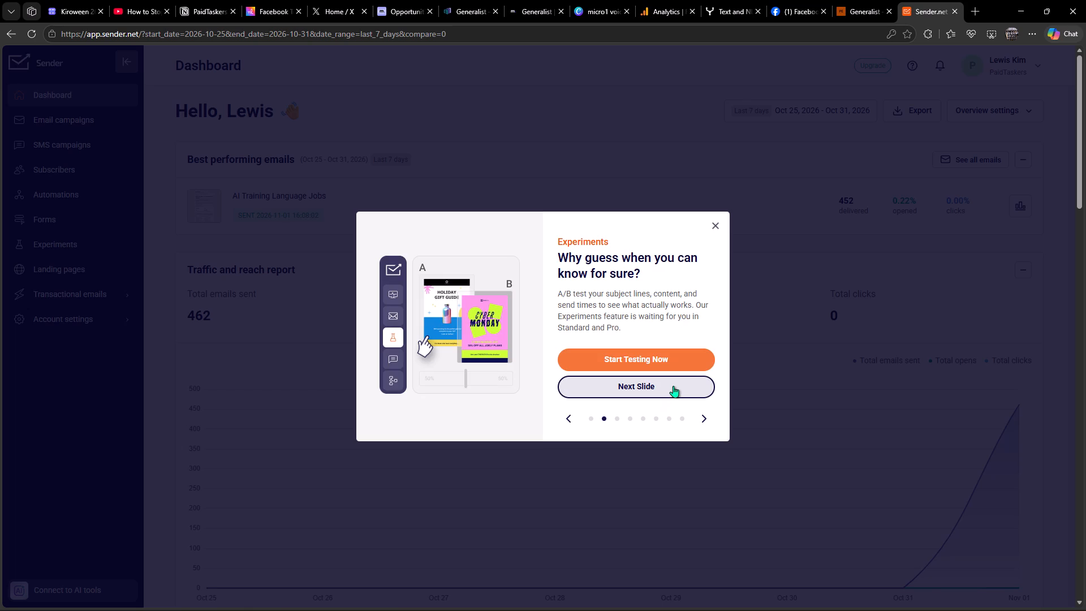
{"action": "left_click", "coordinate": [673, 386]}
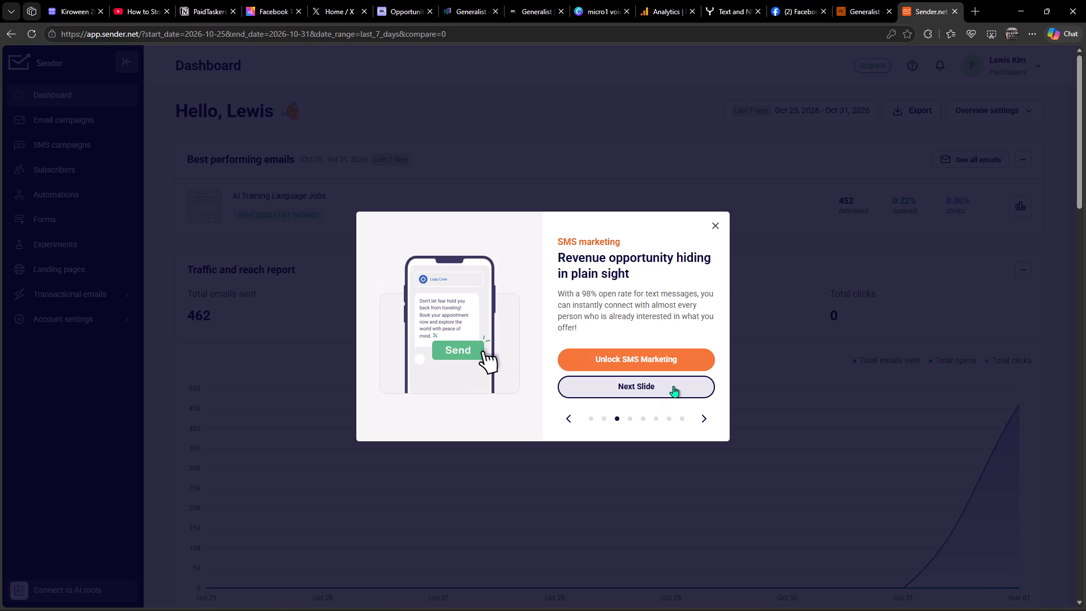
{"action": "left_click", "coordinate": [673, 386]}
{"action": "left_click", "coordinate": [673, 386]}
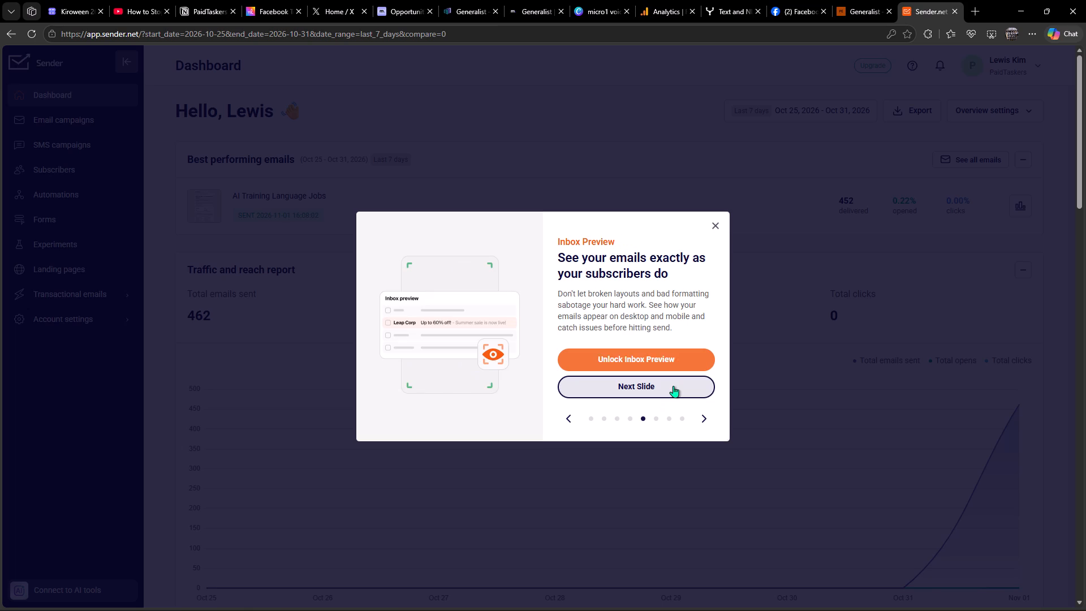
{"action": "left_click", "coordinate": [711, 227]}
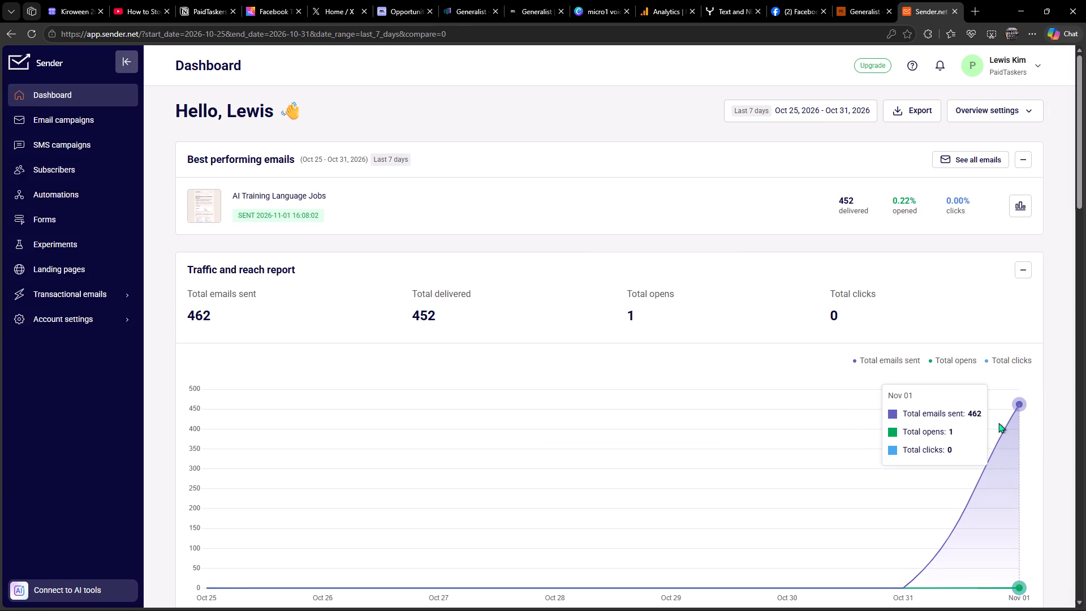
Open the report of the AI Training Language Jobs email campaign, dismiss the Black Friday offer and examine the delivery statistics.
{"action": "scroll", "coordinate": [998, 423], "scroll_direction": "down", "scroll_amount": 1}
{"action": "scroll", "coordinate": [998, 423], "scroll_direction": "up", "scroll_amount": 1}
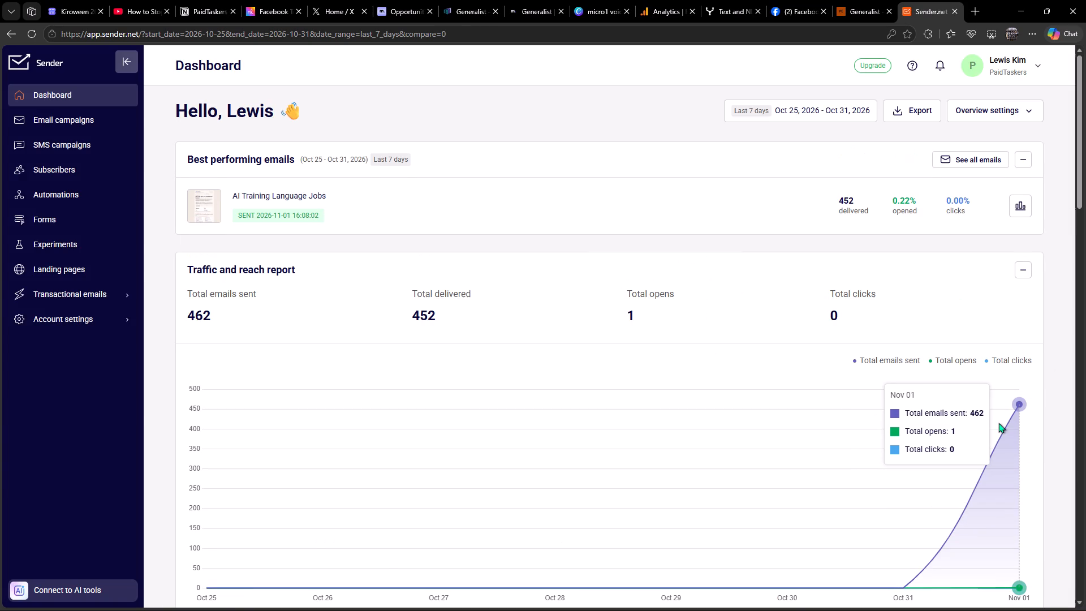
{"action": "scroll", "coordinate": [998, 423], "scroll_direction": "up", "scroll_amount": 2}
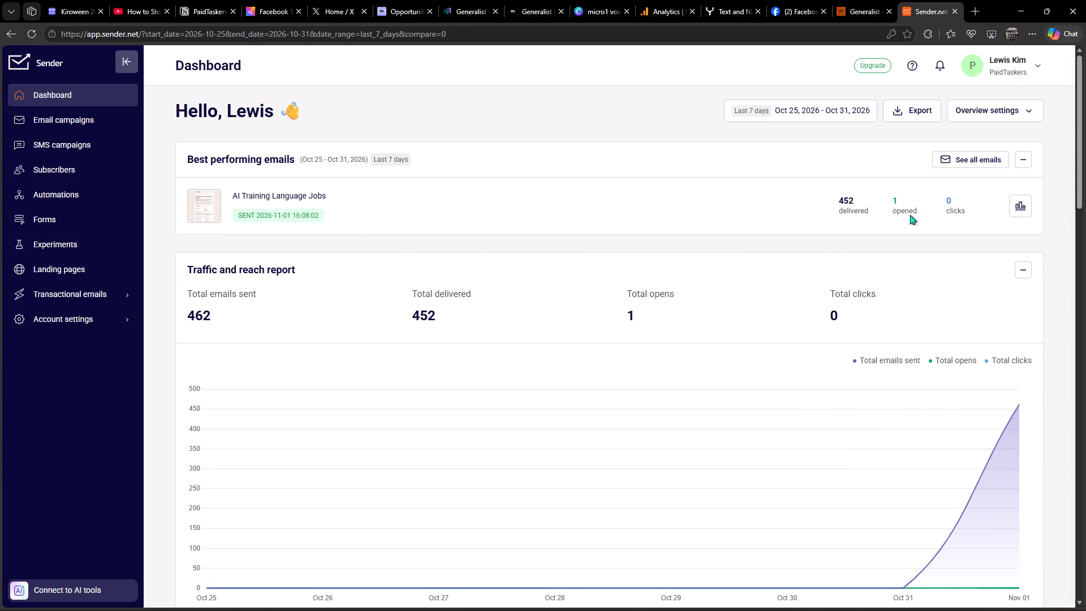
{"action": "left_click", "coordinate": [1019, 210]}
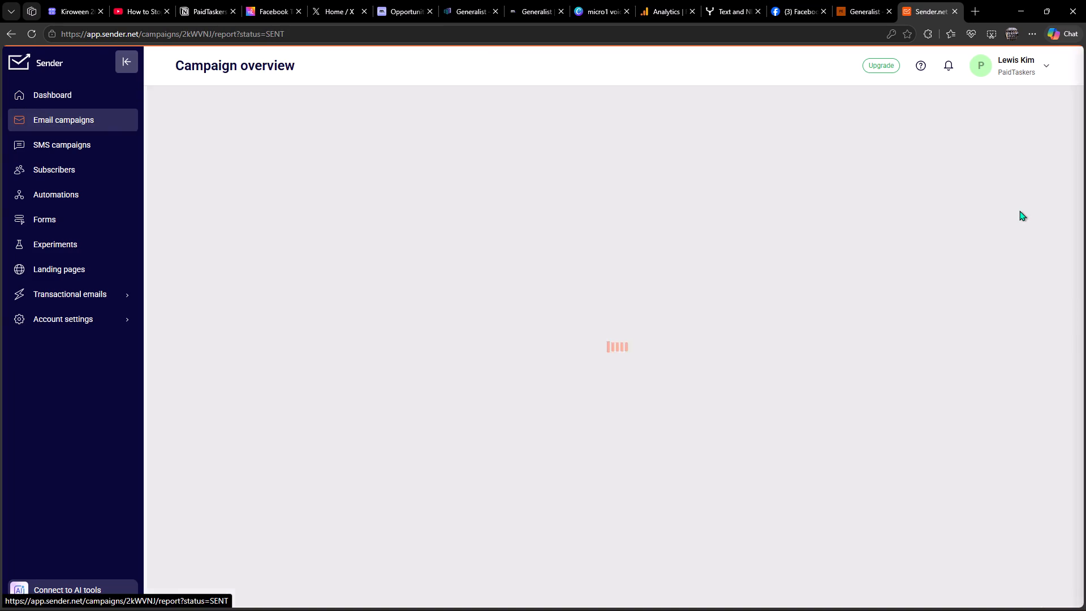
{"action": "scroll", "coordinate": [537, 372], "scroll_direction": "down", "scroll_amount": 1}
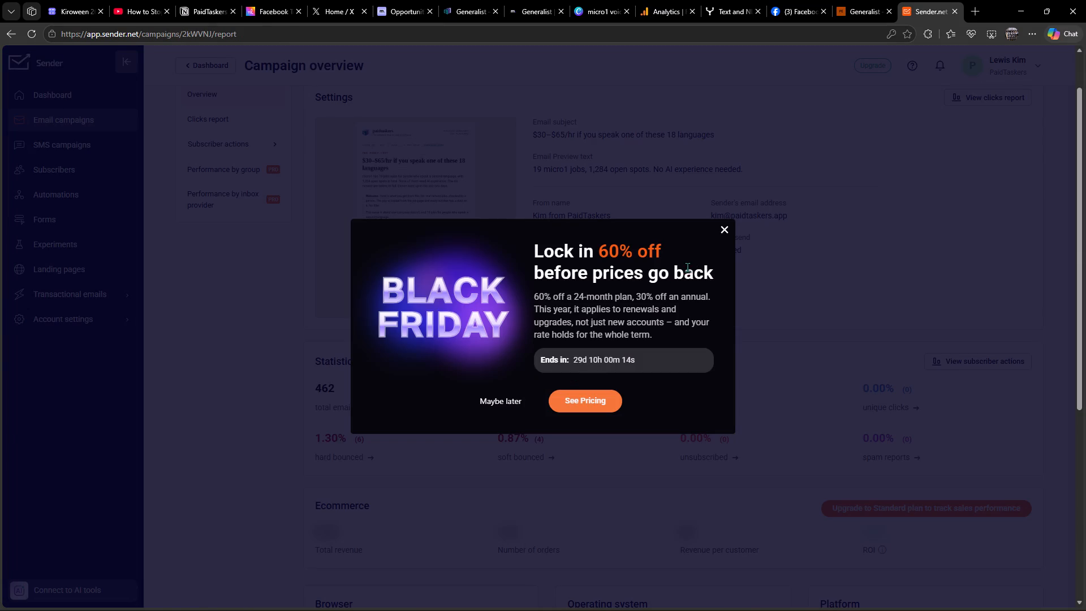
{"action": "left_click", "coordinate": [721, 226]}
{"action": "scroll", "coordinate": [657, 408], "scroll_direction": "down", "scroll_amount": 3}
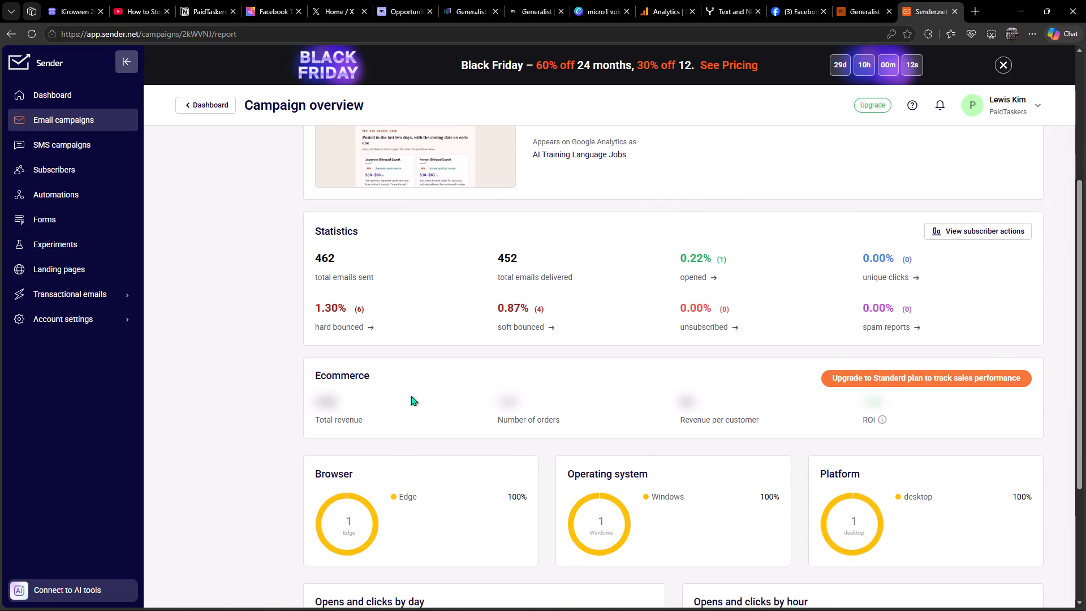
Reload the campaign report and check its open, click and bounce statistics again.
{"action": "left_click", "coordinate": [32, 34]}
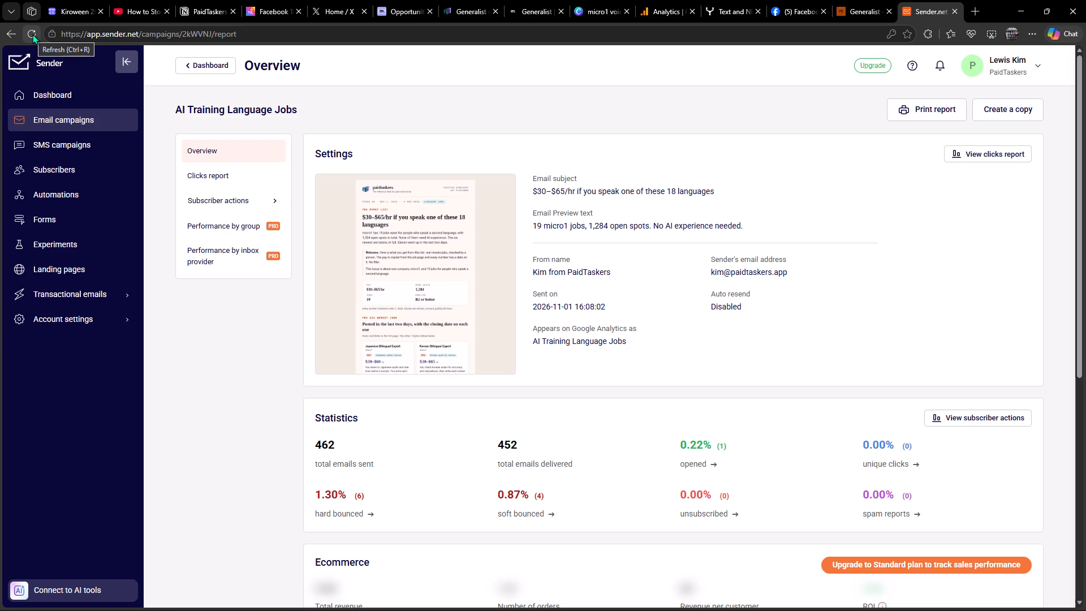
{"action": "scroll", "coordinate": [643, 188], "scroll_direction": "down", "scroll_amount": 2}
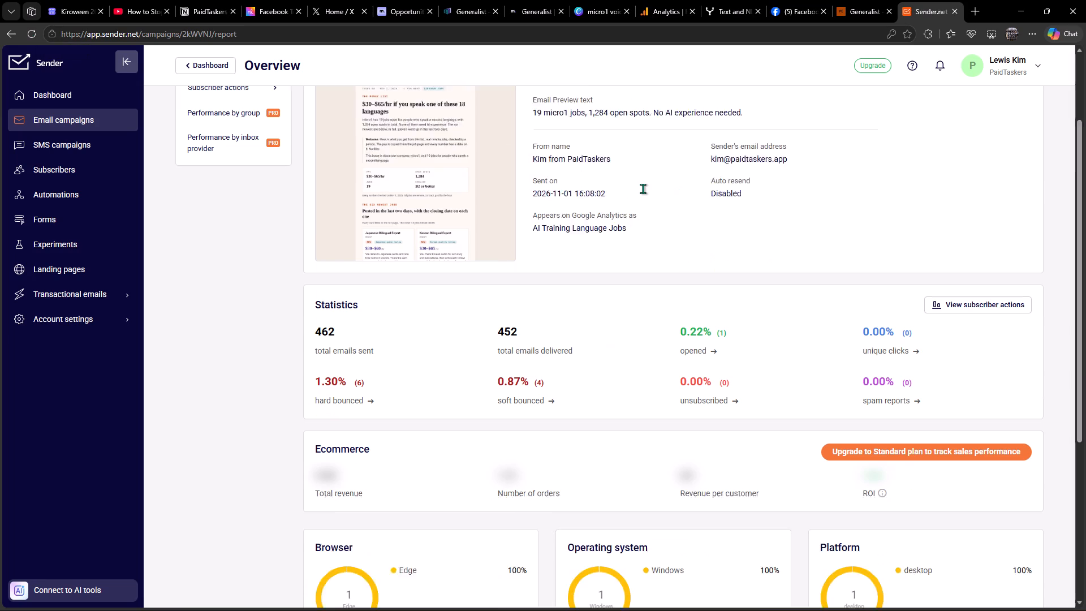
Examine the campaign report's browser, operating system and platform breakdowns and its opens and clicks by day and hour.
{"action": "scroll", "coordinate": [643, 188], "scroll_direction": "down", "scroll_amount": 9}
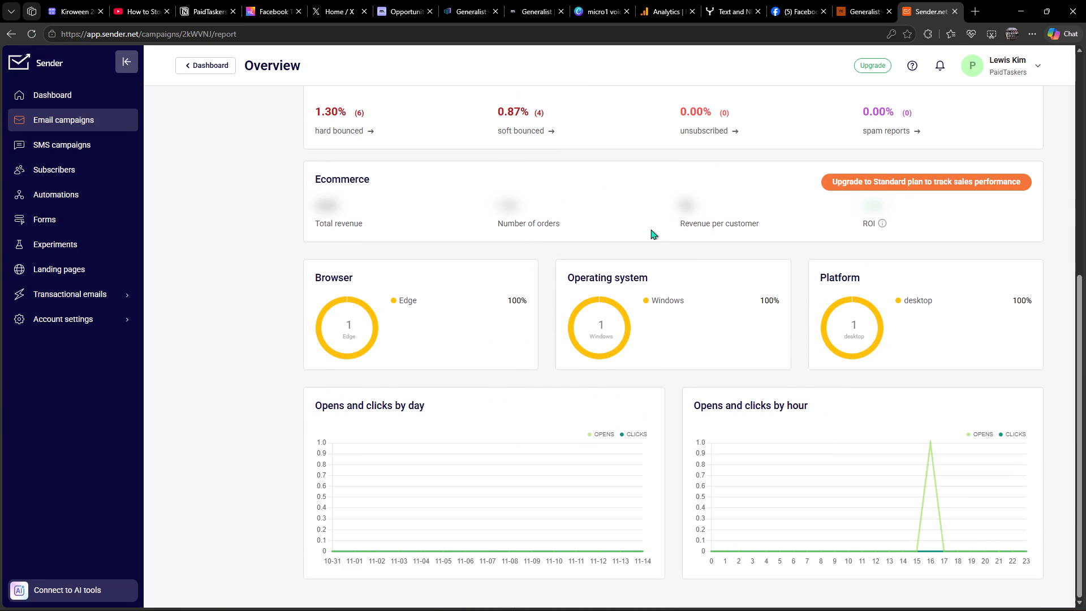